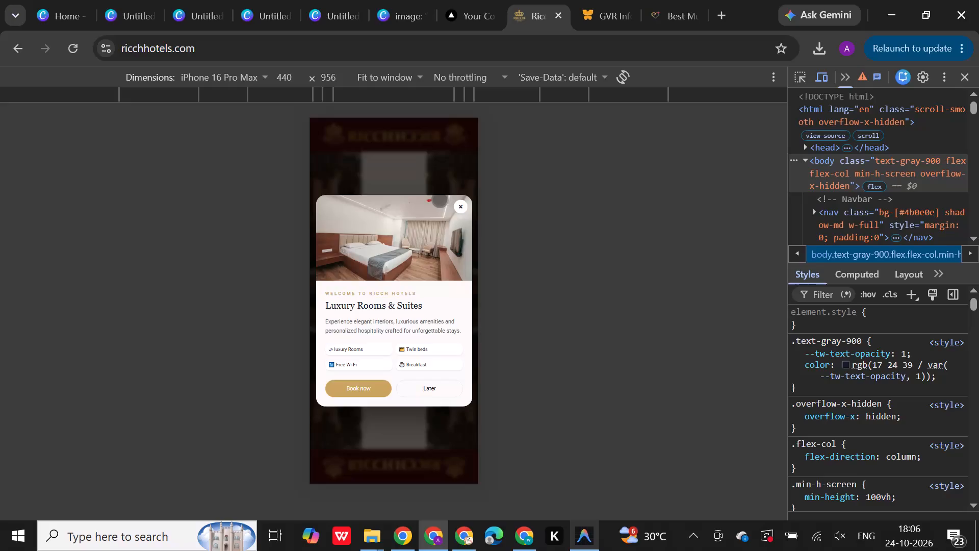
Dismiss the welcome popup, advance the hero carousel to the restaurant slide, and snip the mobile site's header and hero area.
left_click(459, 207)
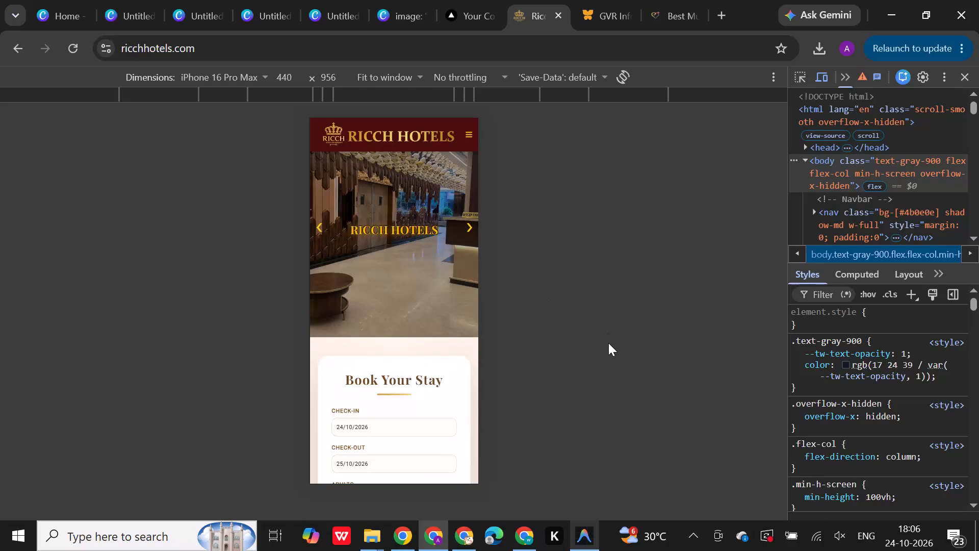
left_click(471, 231)
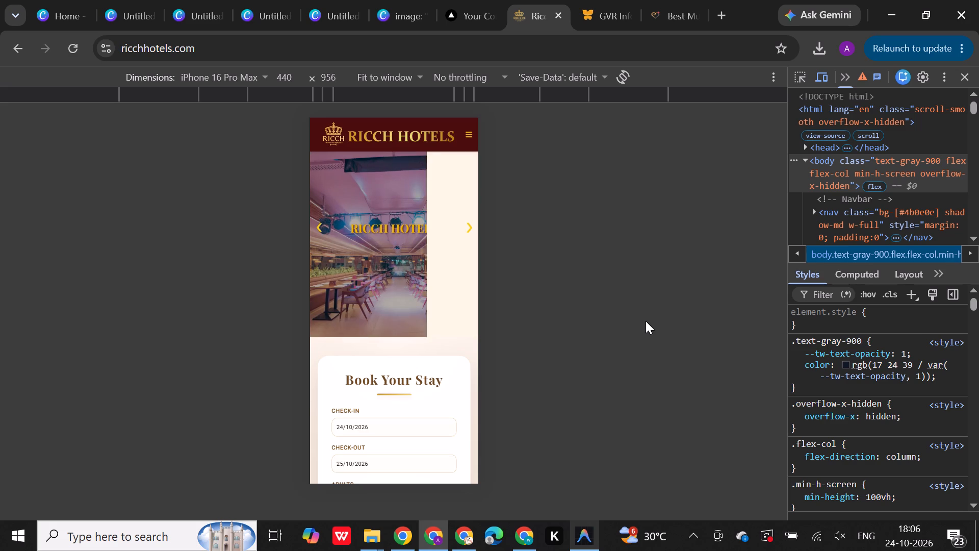
key("shift+super+s")
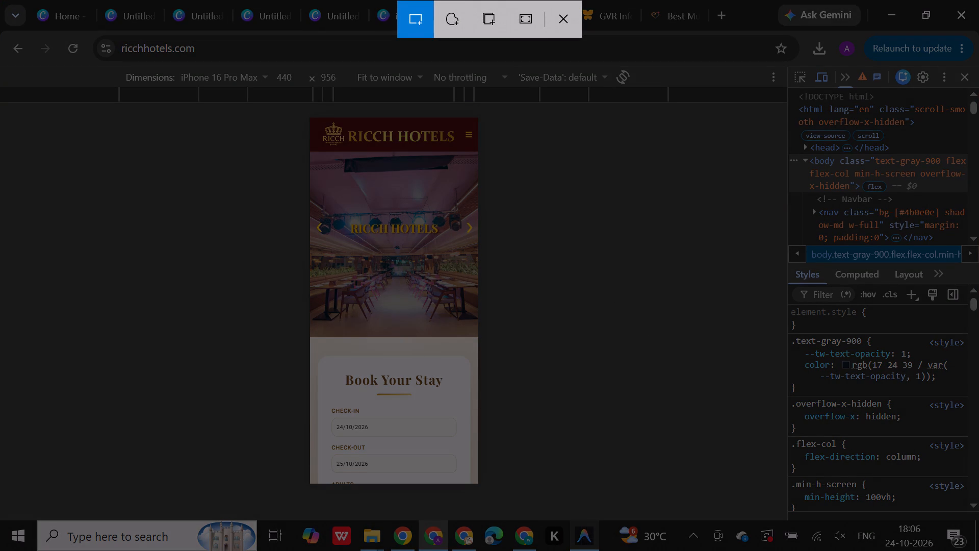
left_click_drag(310, 116, 483, 354)
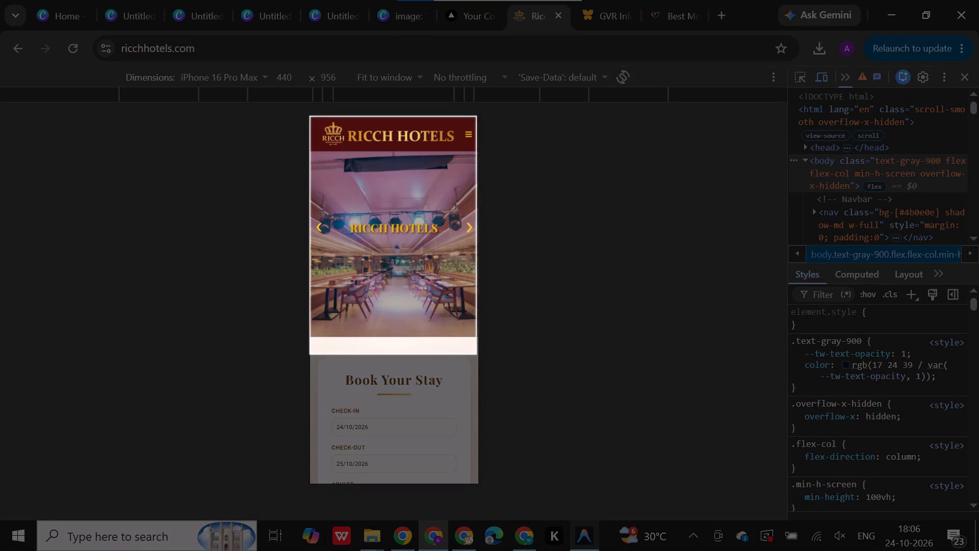
left_click_drag(483, 354, 480, 355)
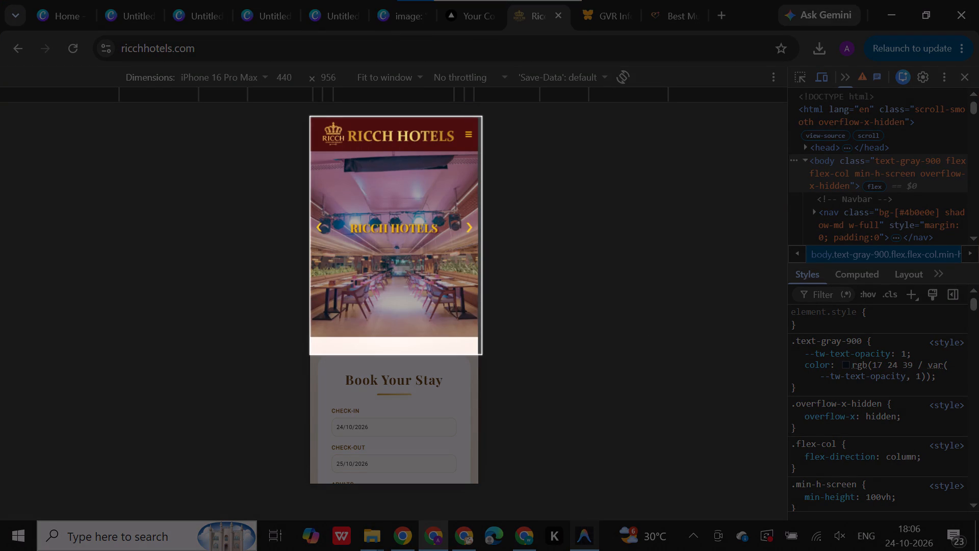
left_click_drag(480, 355, 478, 357)
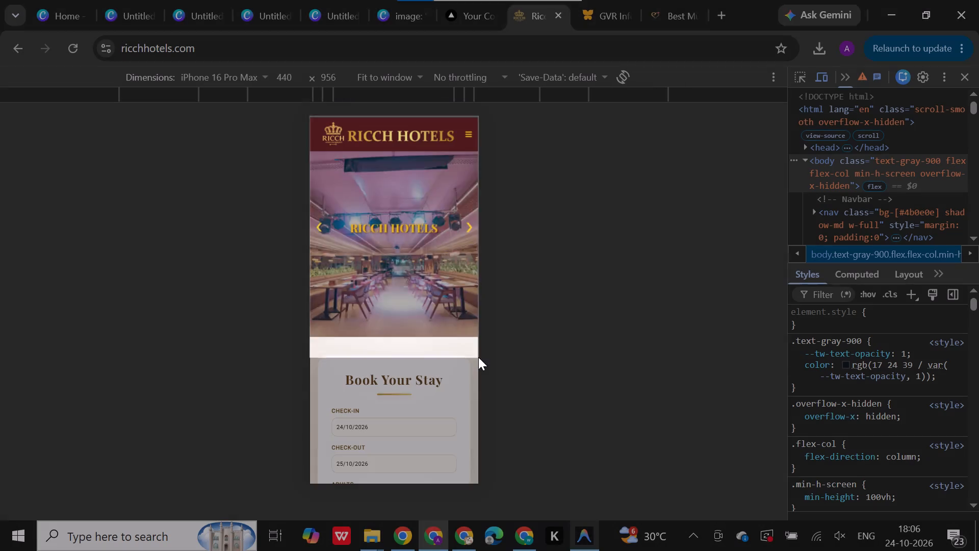
Paste the hero snip into the blank Canva design and place it near the horizontal centre, flush with the page's top edge.
left_click(392, 3)
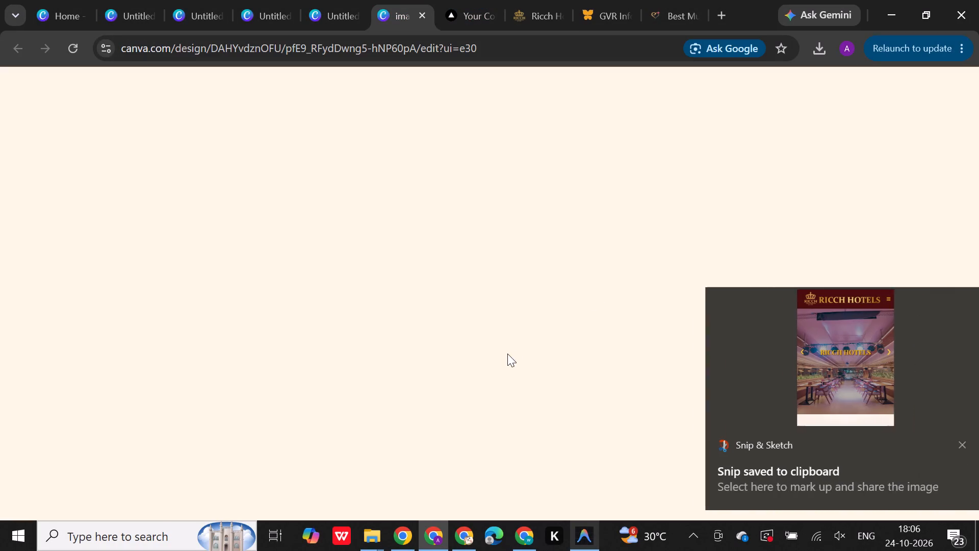
left_click(580, 270)
key("ctrl+v")
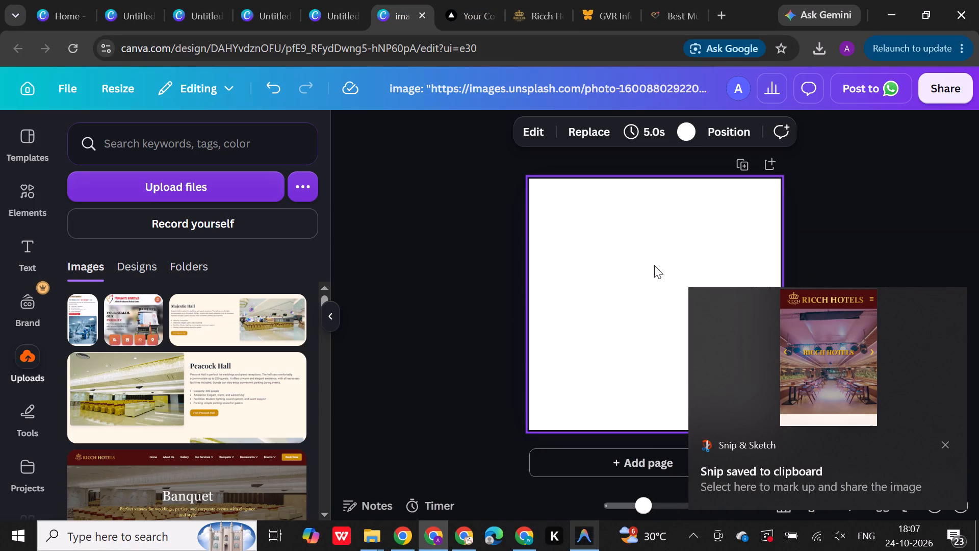
left_click_drag(656, 322, 669, 240)
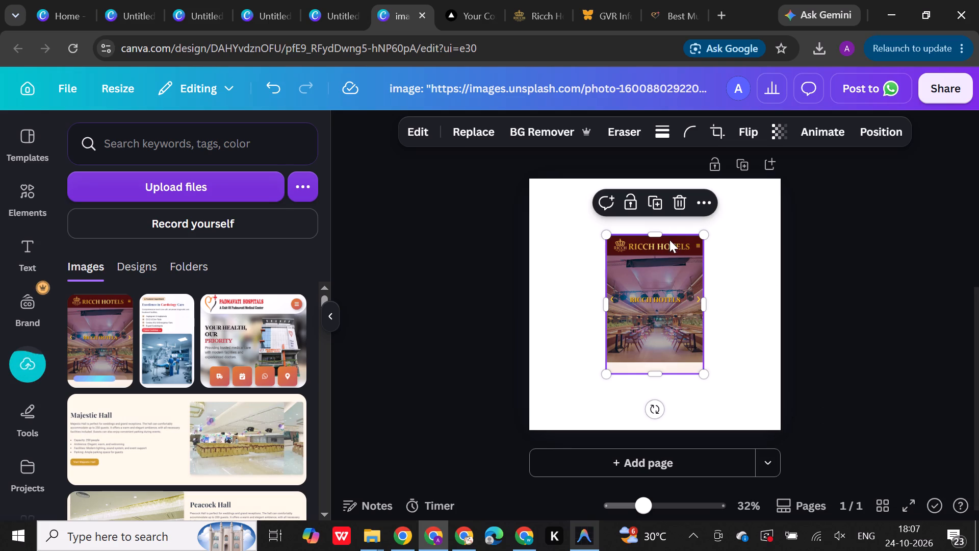
left_click_drag(669, 240, 670, 236)
left_click_drag(669, 250, 655, 282)
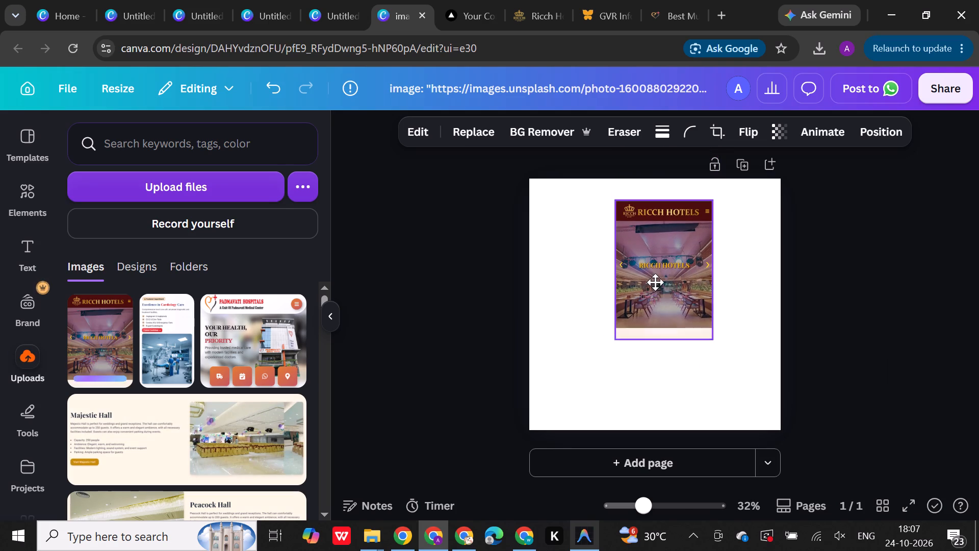
left_click_drag(655, 282, 659, 282)
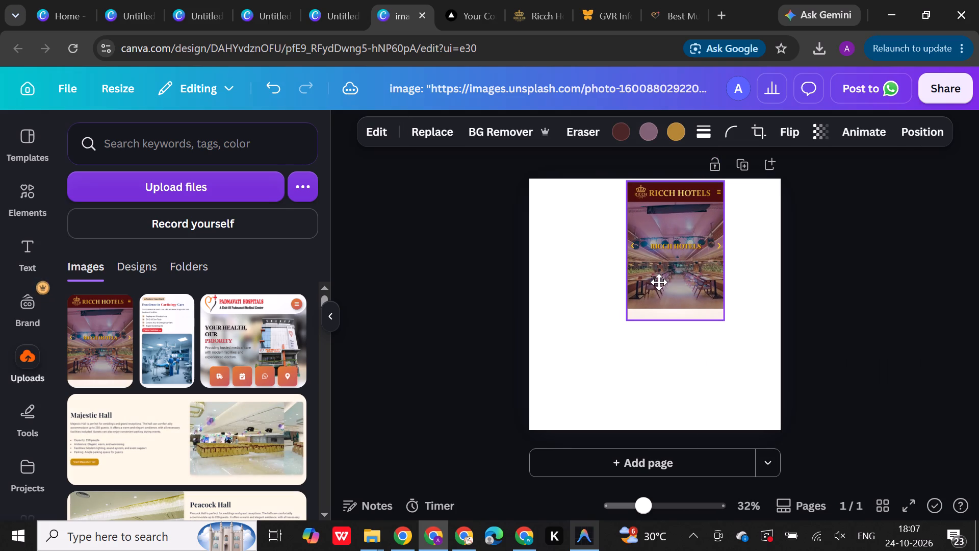
left_click_drag(659, 282, 665, 283)
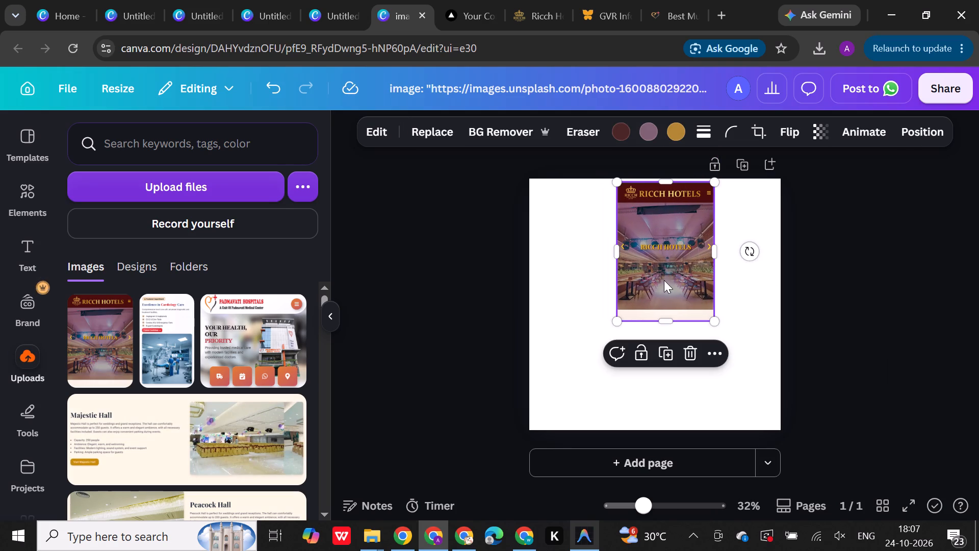
left_click(664, 280)
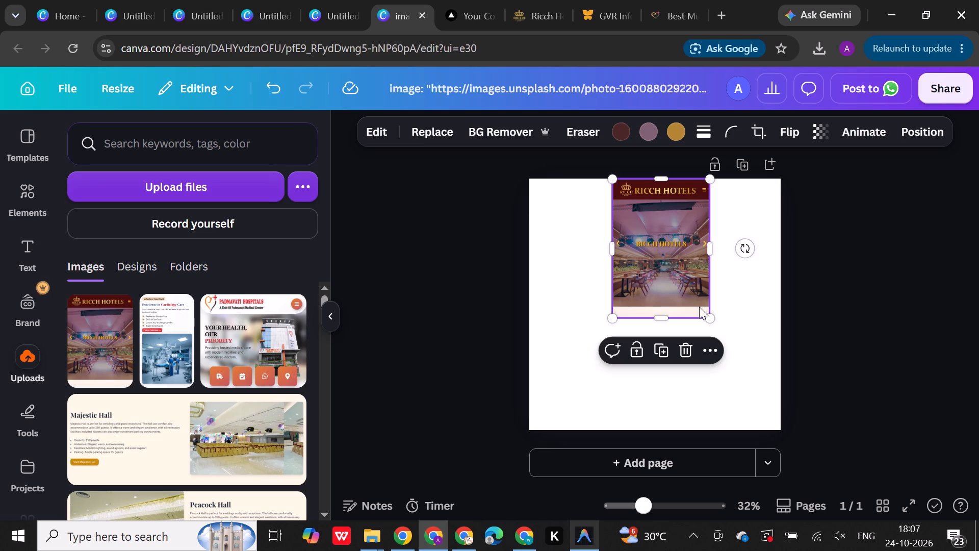
left_click(668, 278)
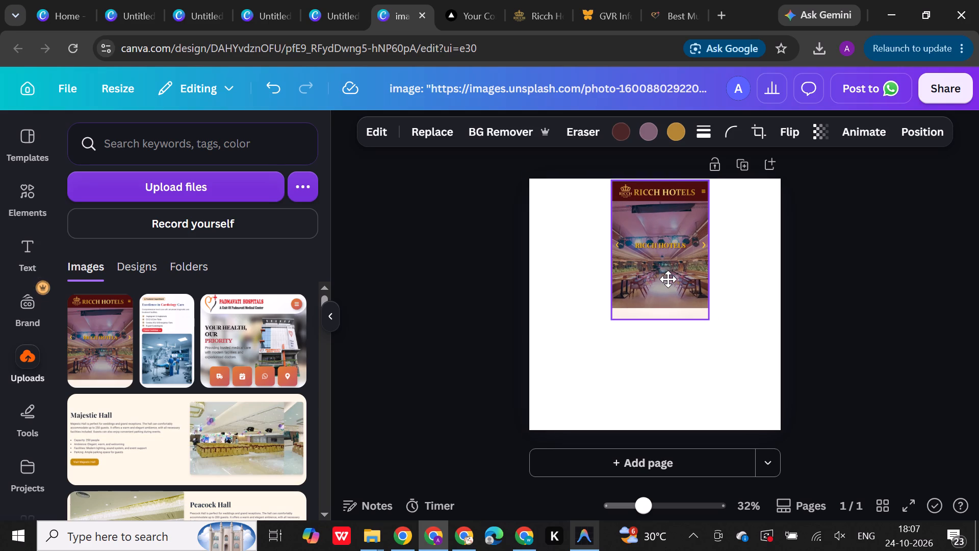
left_click(732, 329)
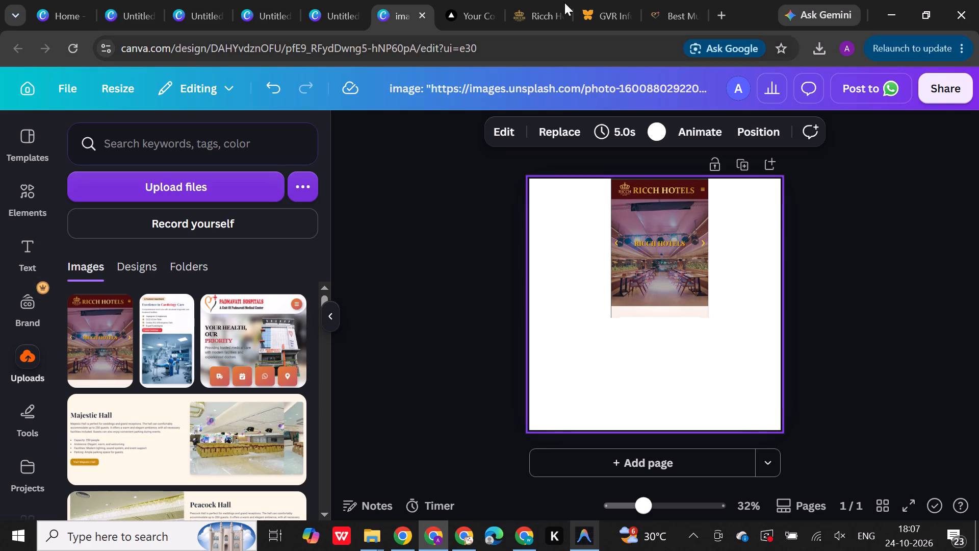
Capture a snip of the Banquet Hall section, including its photo, text and Visit Banquet Page link, from the Ricch Hotels mobile site.
left_click(531, 0)
scroll(403, 427, "down", 10)
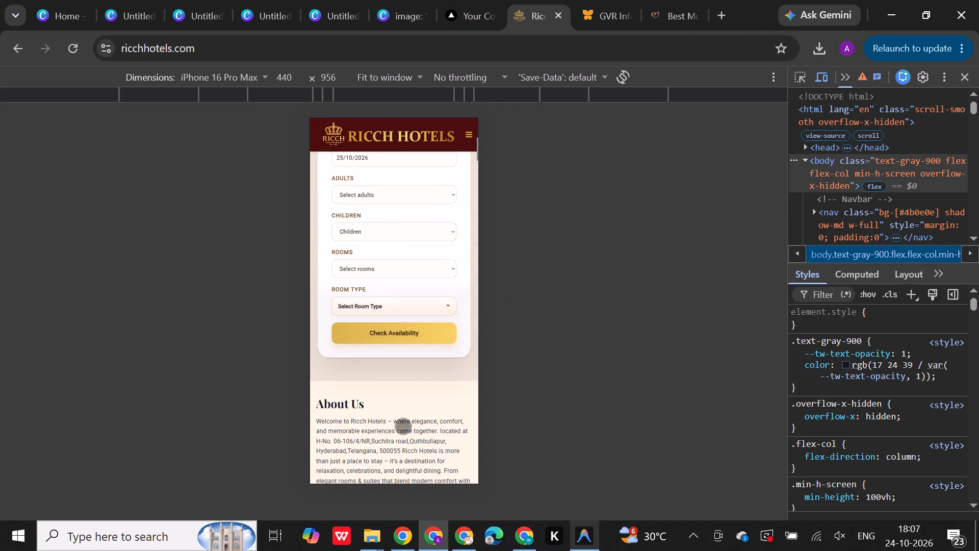
scroll(403, 427, "down", 12)
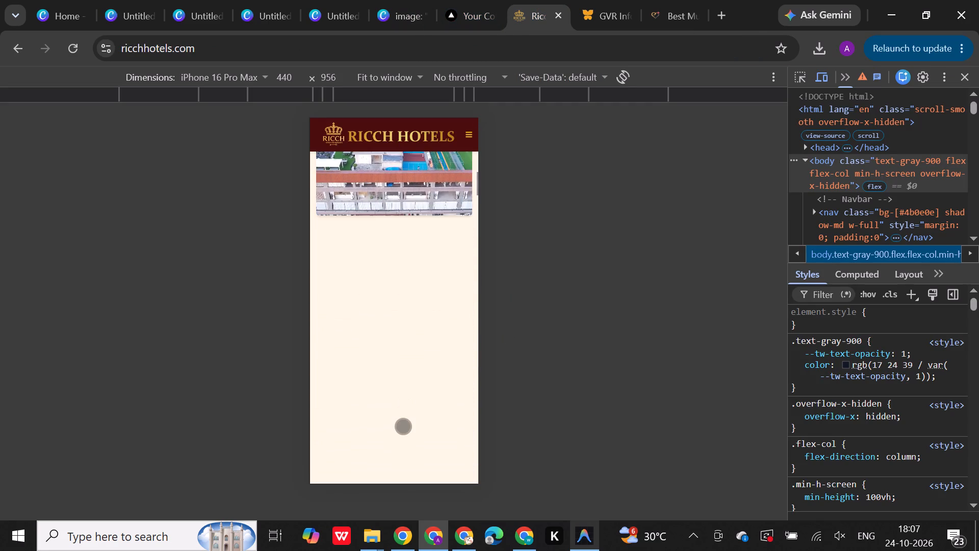
scroll(403, 427, "down", 2)
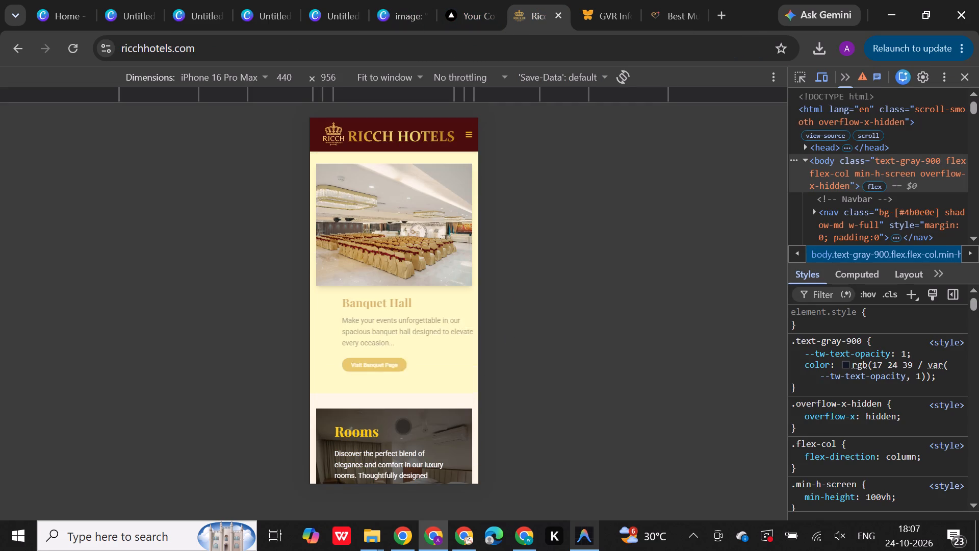
scroll(403, 427, "up", 1)
scroll(403, 427, "down", 1)
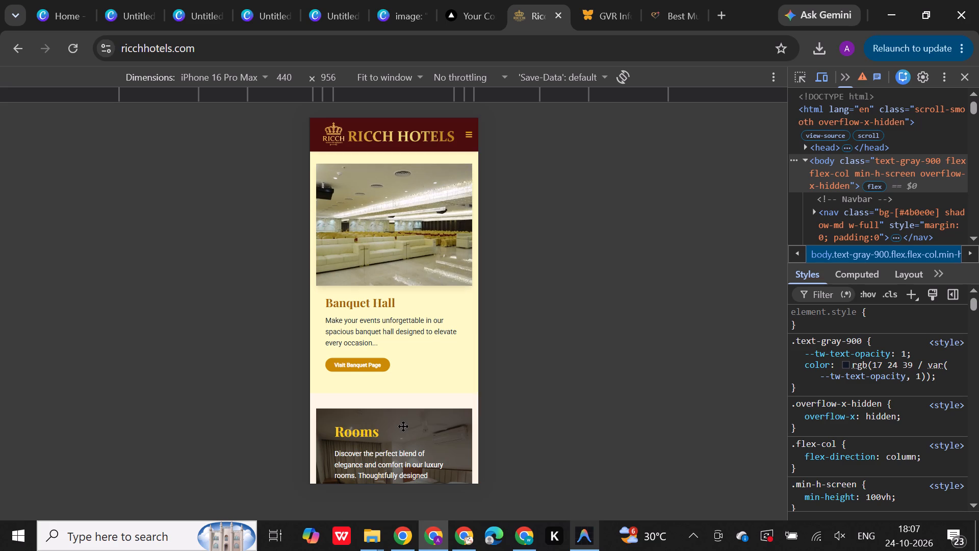
key("shift+super+s")
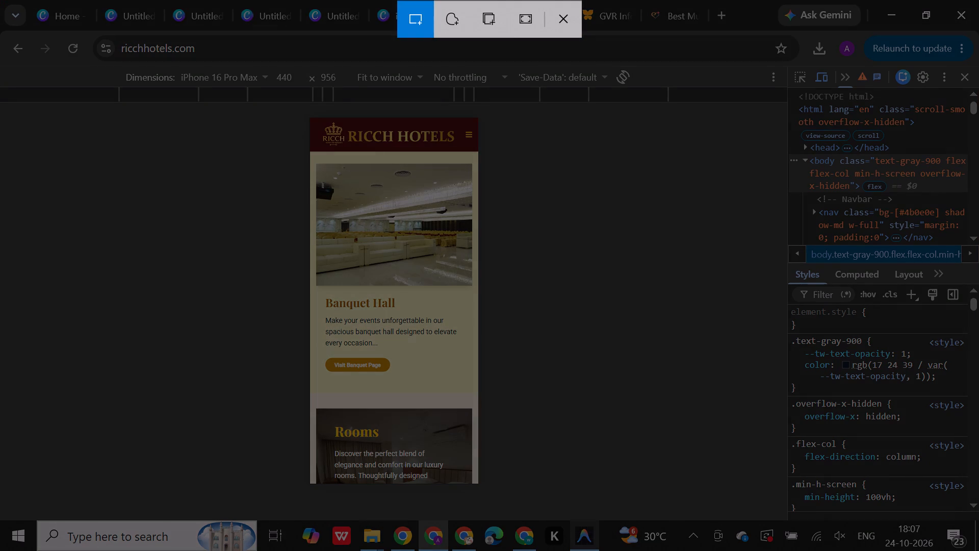
left_click_drag(310, 150, 434, 298)
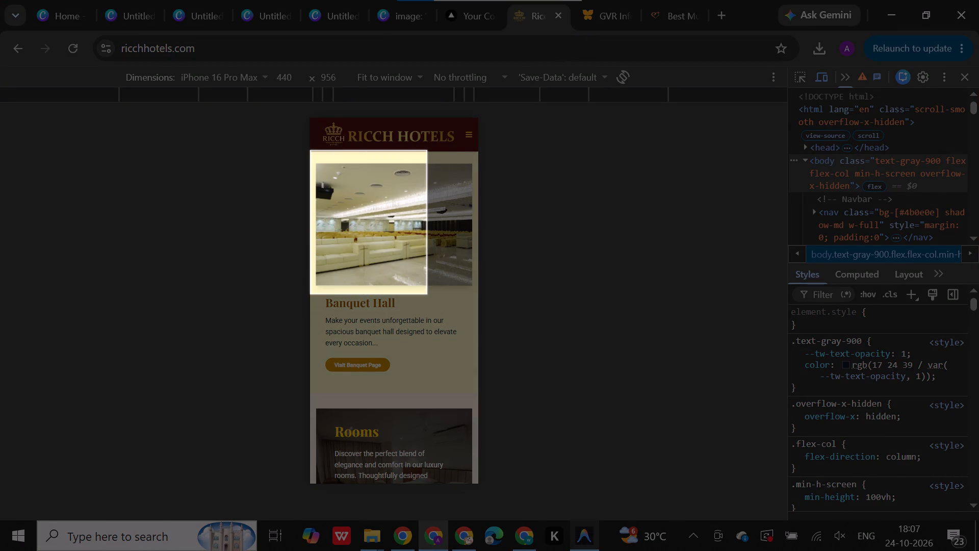
left_click_drag(434, 298, 482, 404)
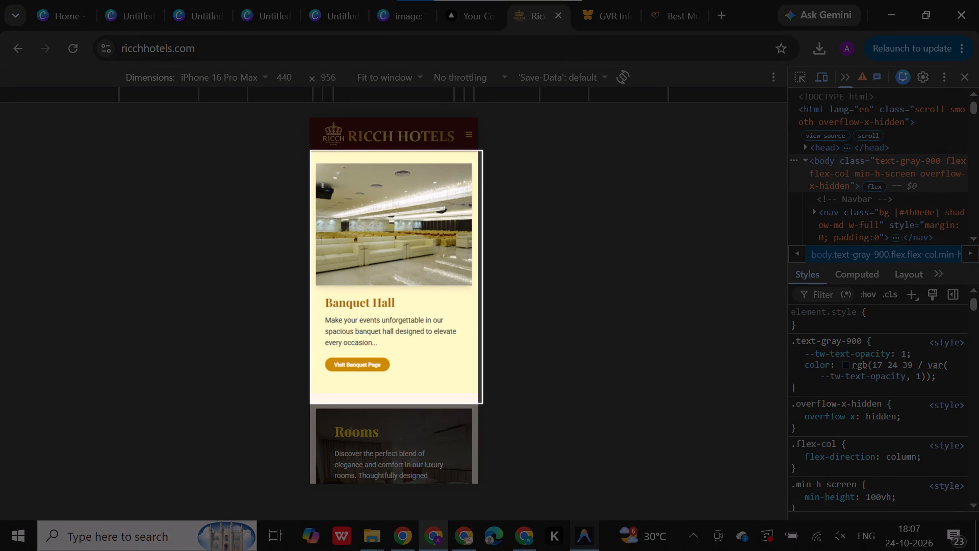
left_click_drag(482, 404, 478, 405)
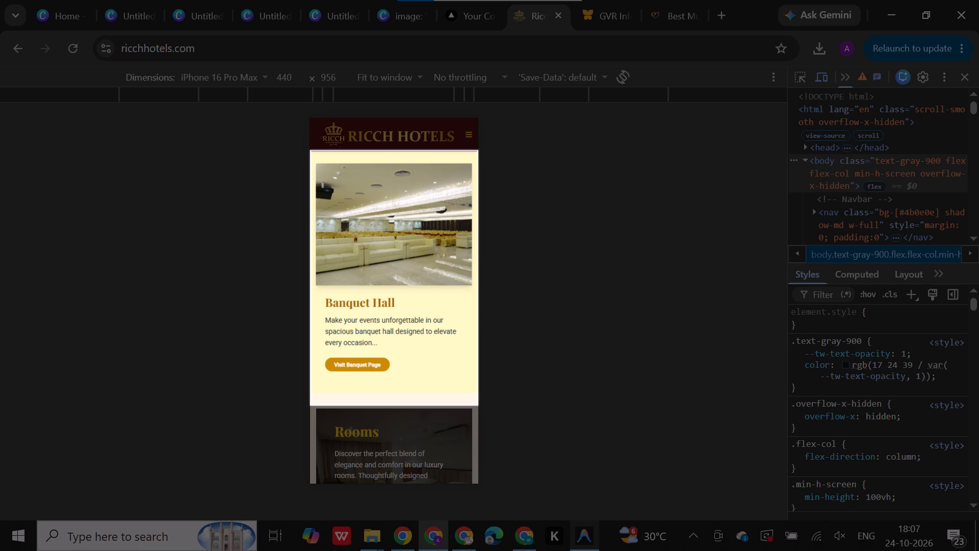
left_click_drag(478, 405, 477, 402)
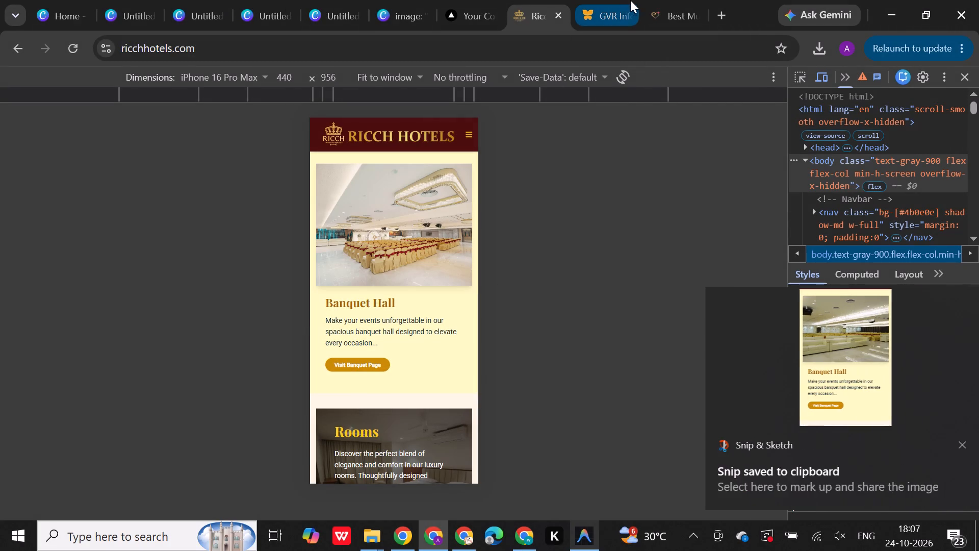
Paste the Banquet Hall snip into the Canva design and place it directly below the hero image, overlapping its pale bottom strip.
left_click(478, 1)
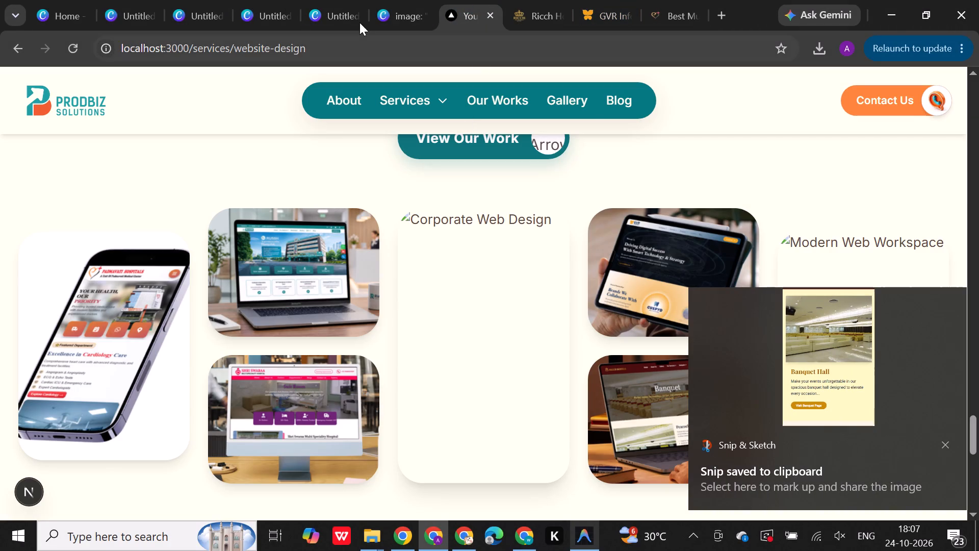
left_click(396, 0)
left_click(592, 356)
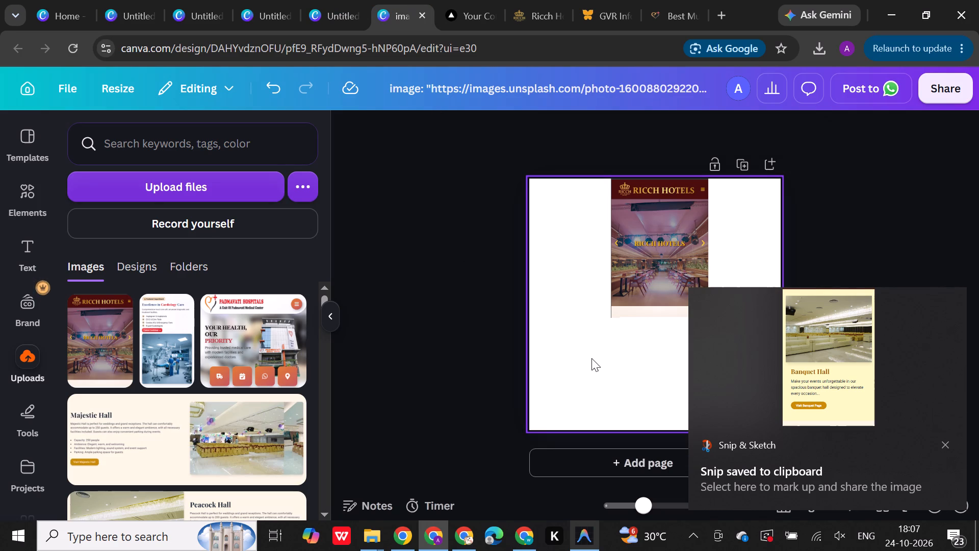
key("ctrl+c")
key("ctrl+v")
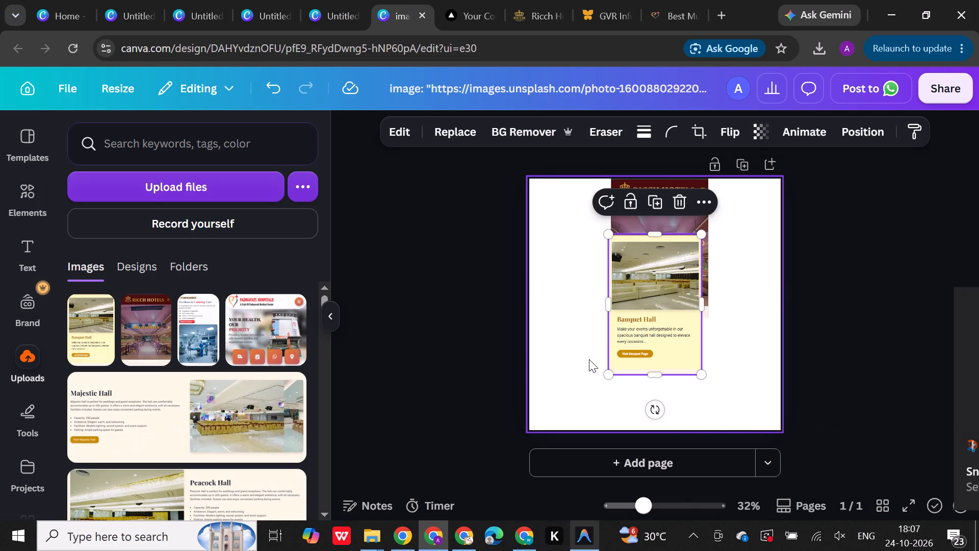
left_click_drag(673, 298, 684, 386)
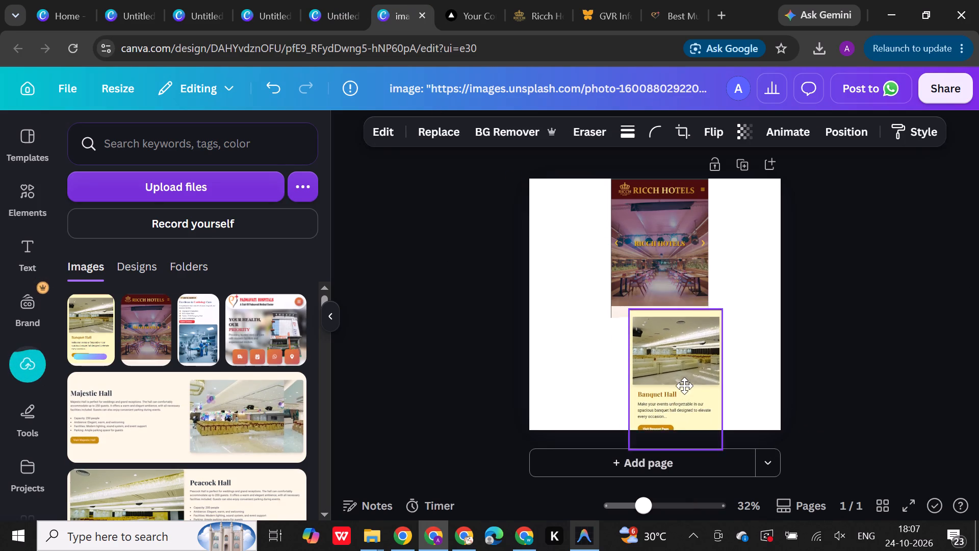
left_click_drag(684, 386, 678, 371)
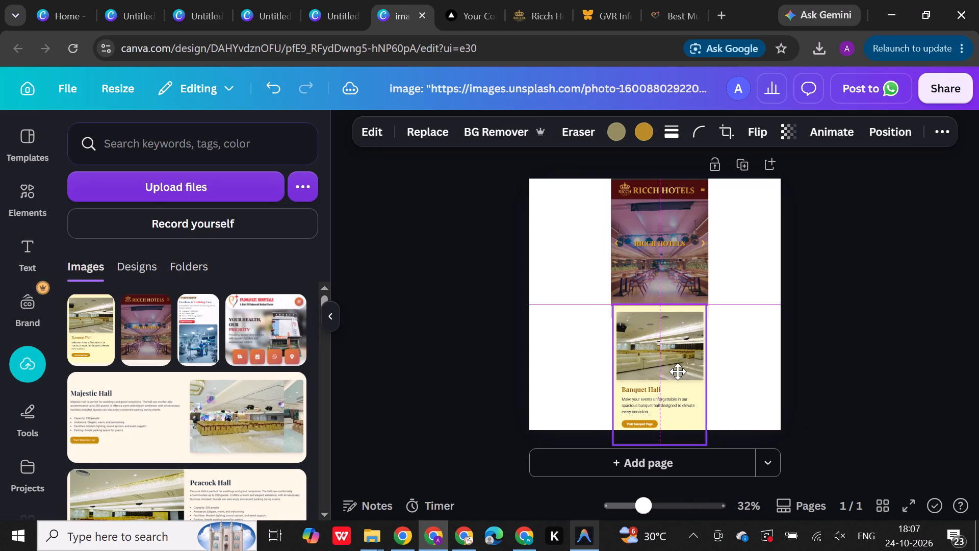
left_click_drag(678, 371, 676, 375)
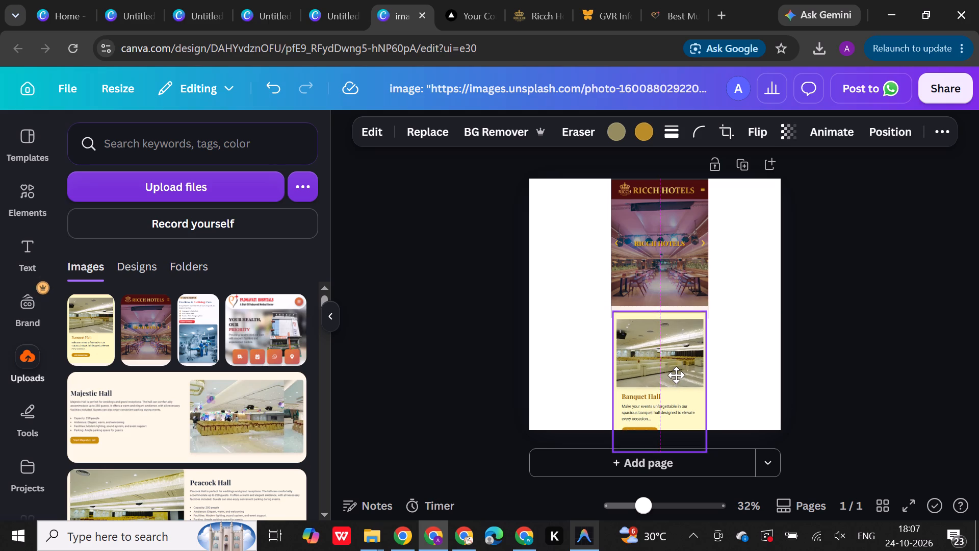
left_click_drag(676, 375, 675, 372)
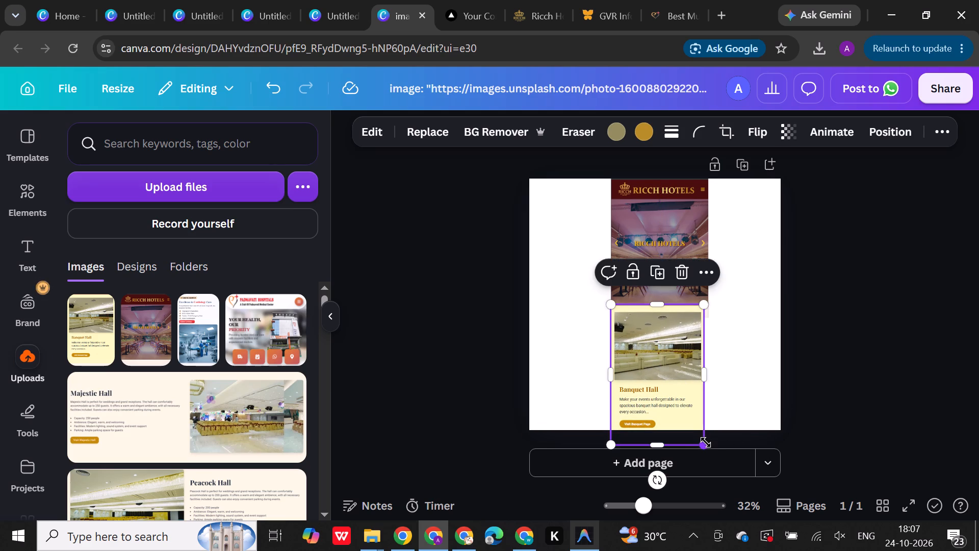
Enlarge the Banquet Hall image to match the hero image's width and check its vertical alignment against the hero.
left_click_drag(706, 442, 712, 450)
left_click(775, 362)
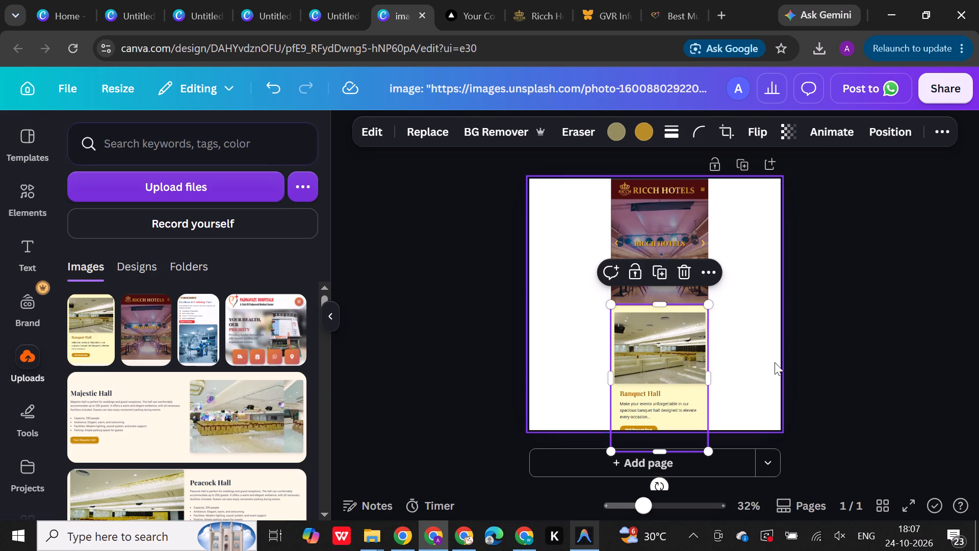
left_click(669, 371)
key("Down")
key("Up")
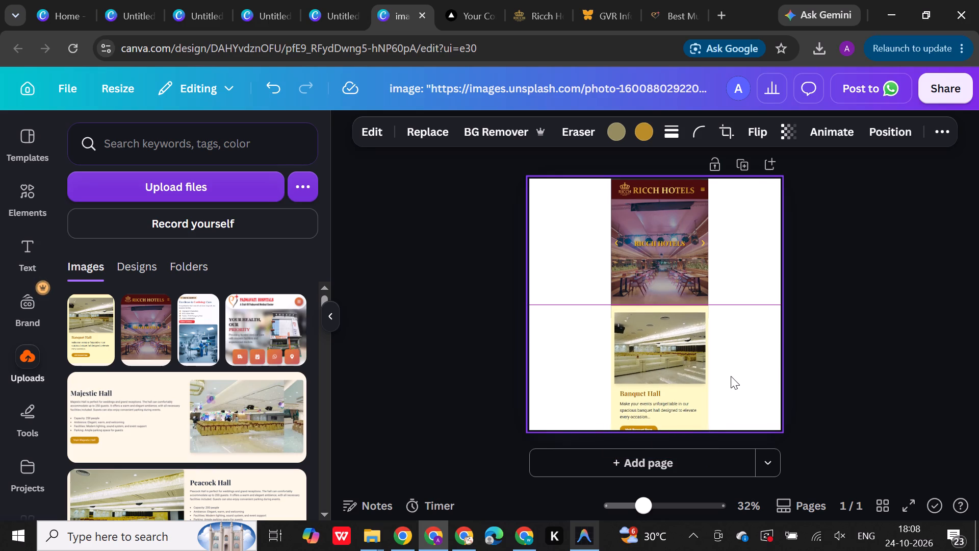
left_click(842, 352)
left_click(668, 362)
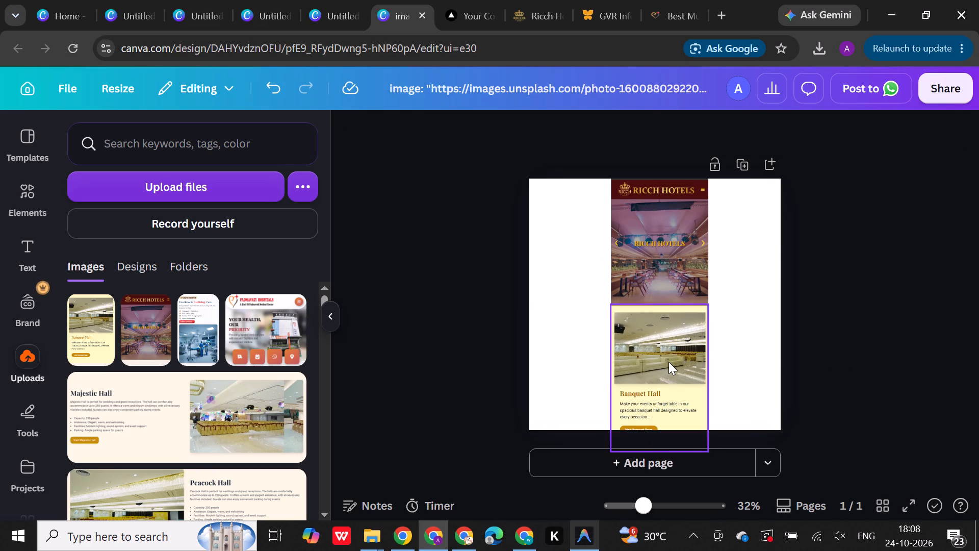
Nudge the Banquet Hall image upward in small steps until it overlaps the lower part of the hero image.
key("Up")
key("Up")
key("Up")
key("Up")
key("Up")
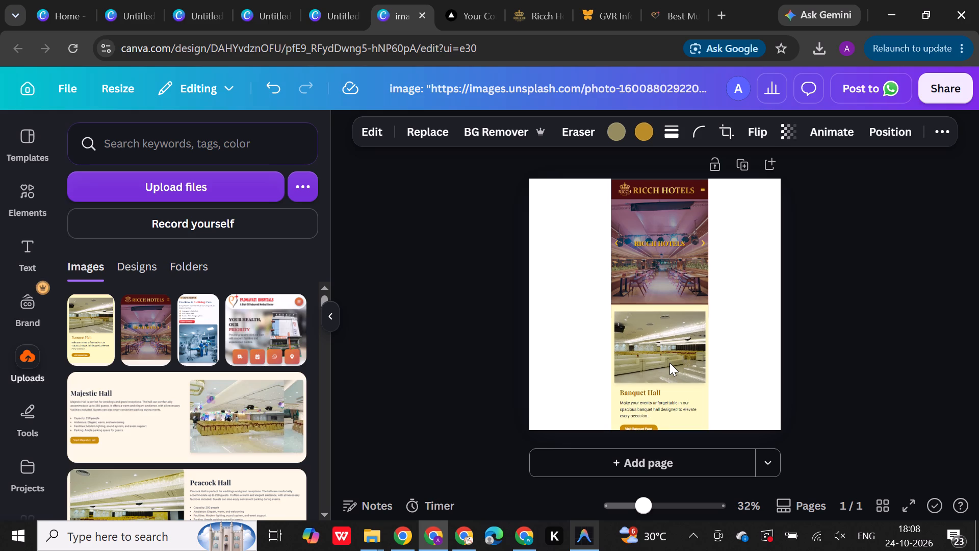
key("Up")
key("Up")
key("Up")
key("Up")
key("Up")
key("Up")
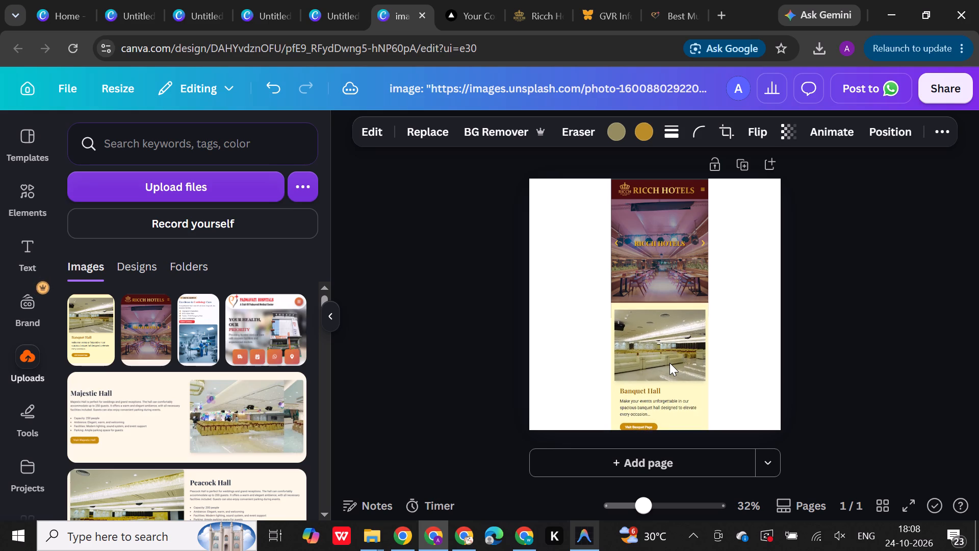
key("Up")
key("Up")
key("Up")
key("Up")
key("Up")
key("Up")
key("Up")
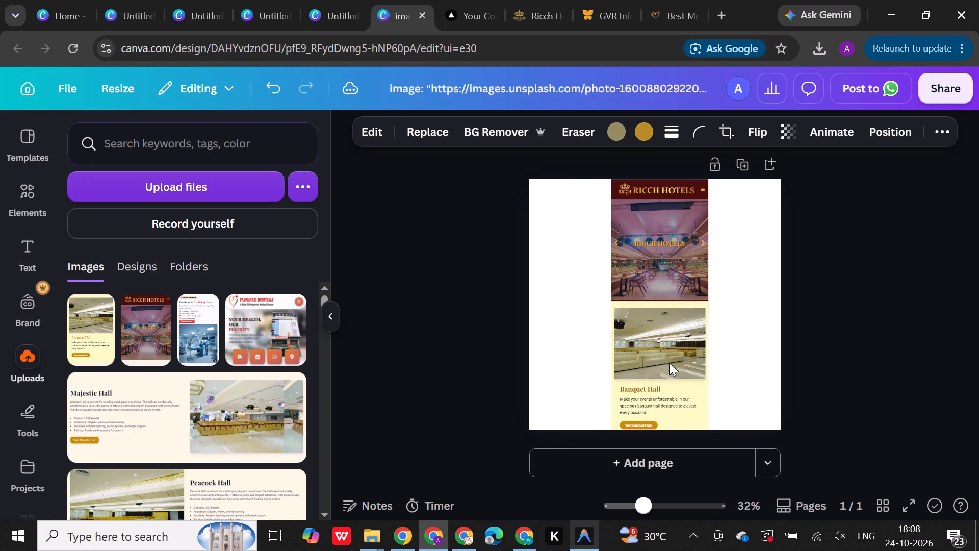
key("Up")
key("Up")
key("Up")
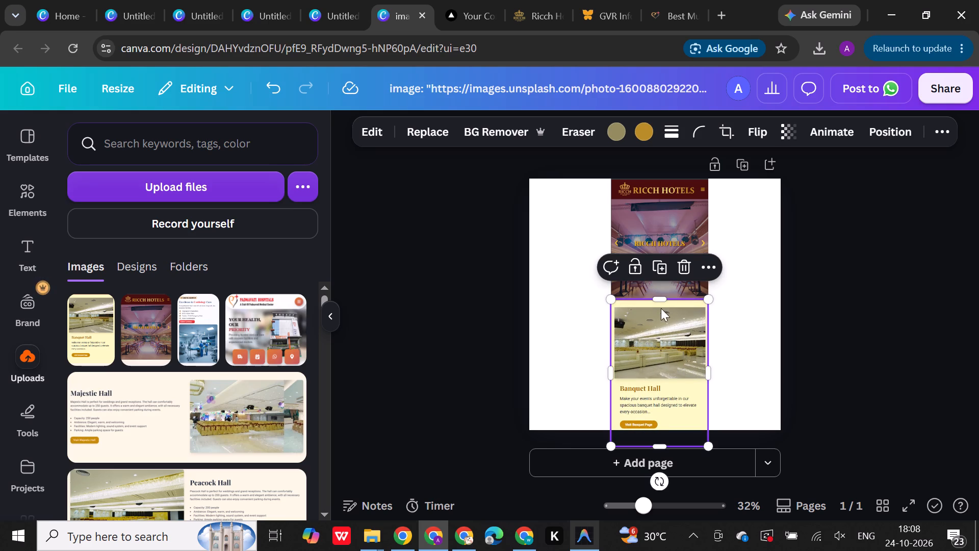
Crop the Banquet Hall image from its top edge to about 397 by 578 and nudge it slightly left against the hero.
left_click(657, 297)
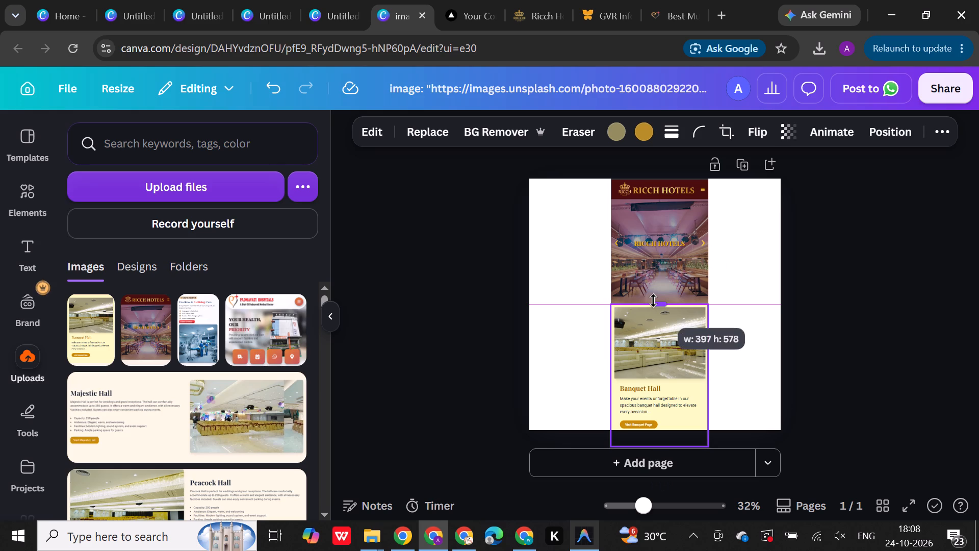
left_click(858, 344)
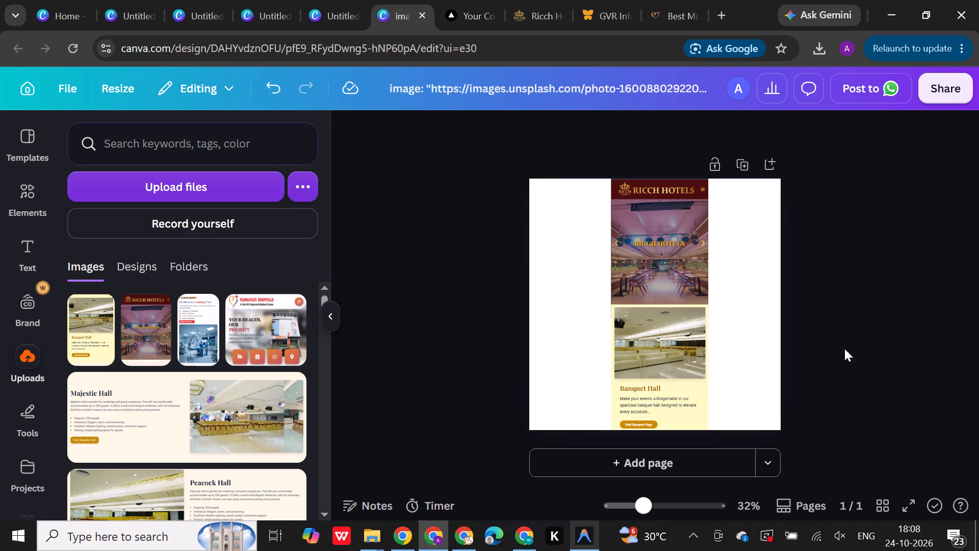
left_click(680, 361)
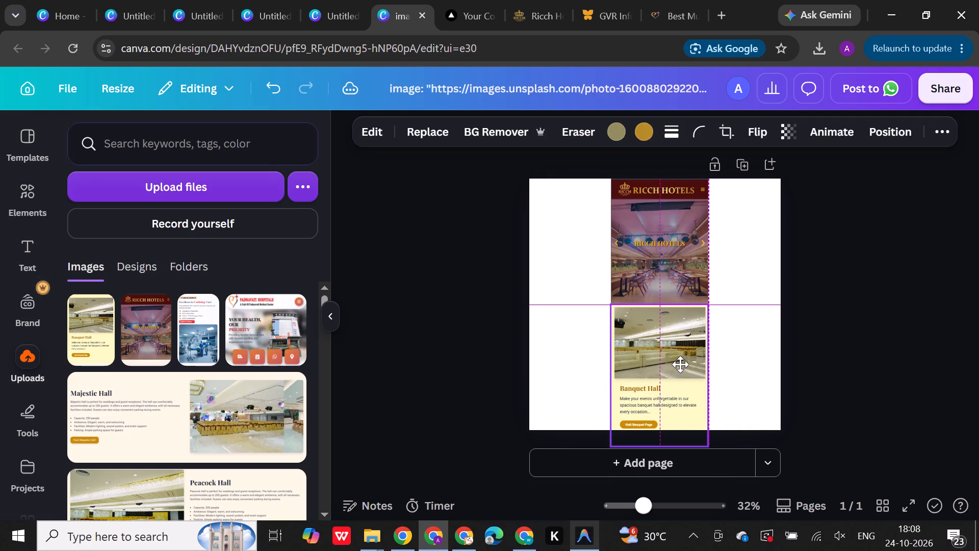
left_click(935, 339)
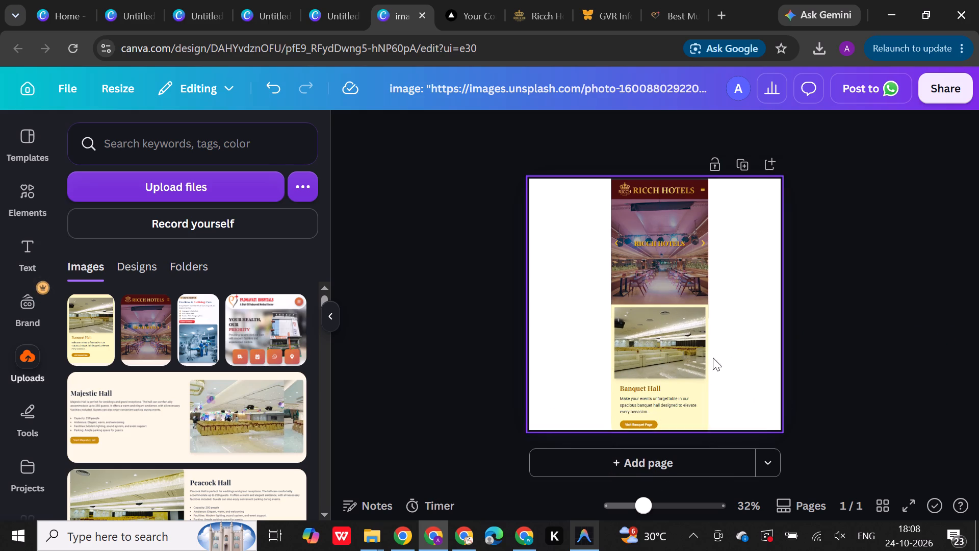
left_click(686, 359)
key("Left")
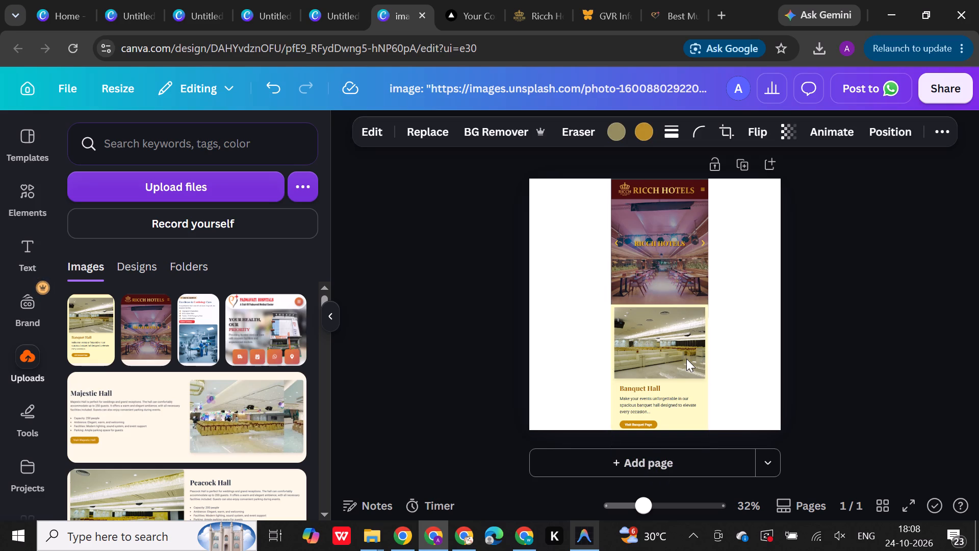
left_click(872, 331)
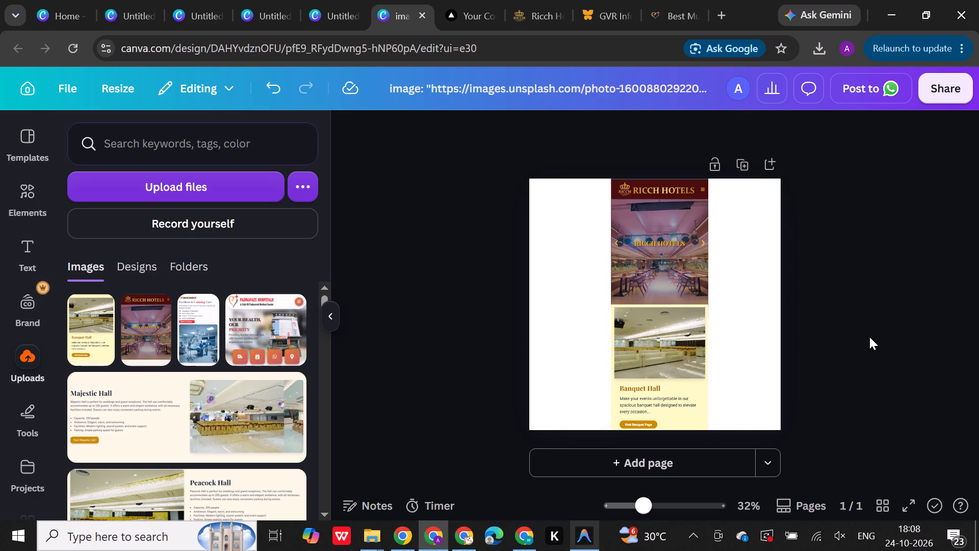
Delete the Banquet Hall image from the design, leaving only the hero image on the page.
left_click(653, 375)
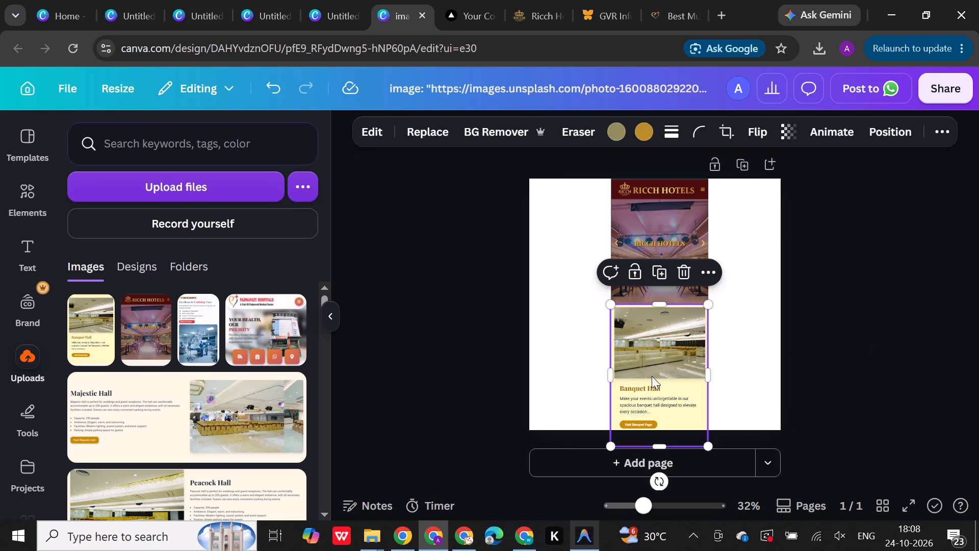
key("BackSpace")
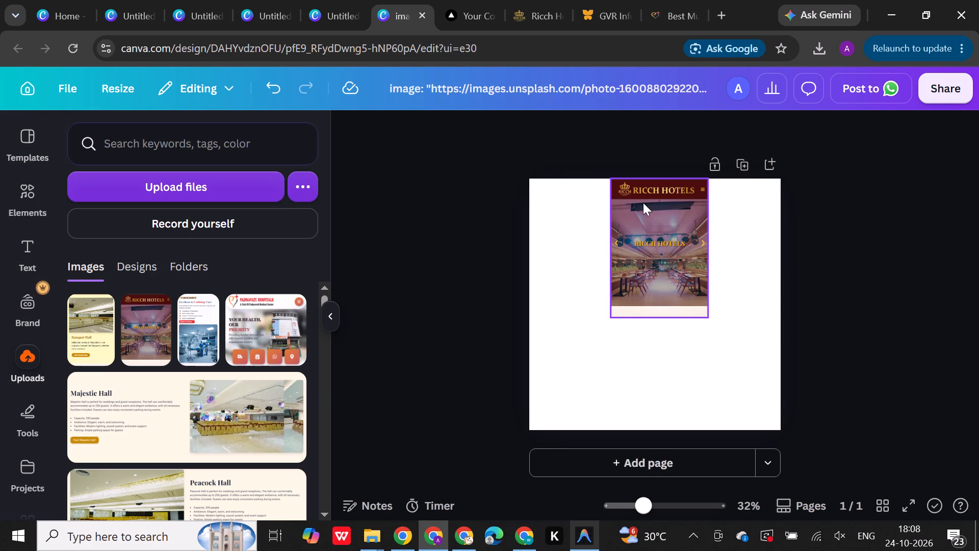
Switch to the Ricch Hotels mobile site and look over the Fire and Tunes restaurant page.
left_click(520, 0)
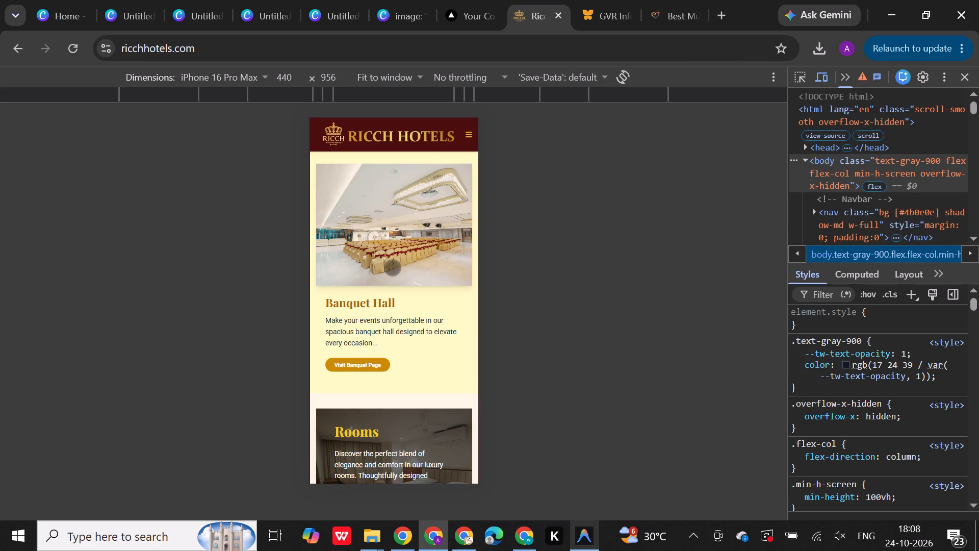
left_click(471, 133)
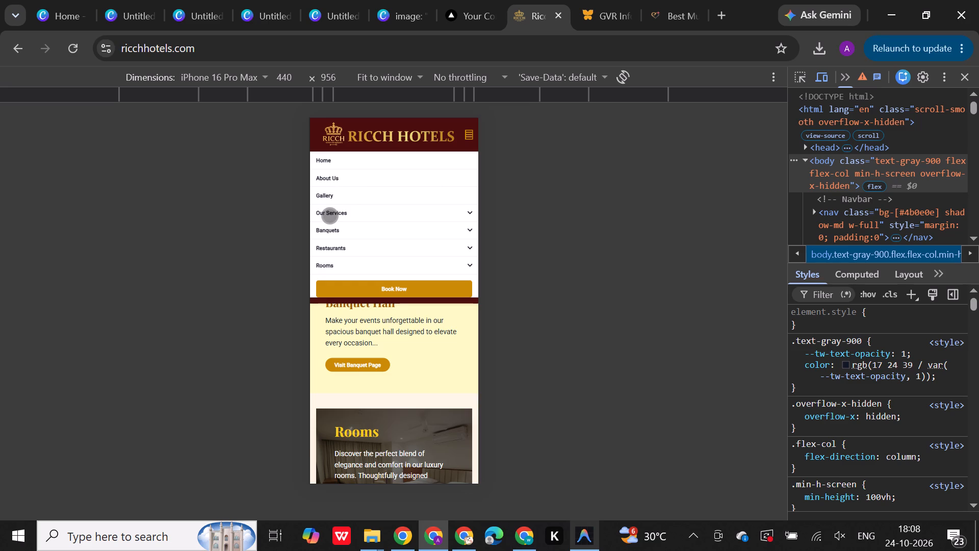
left_click(322, 250)
left_click(331, 262)
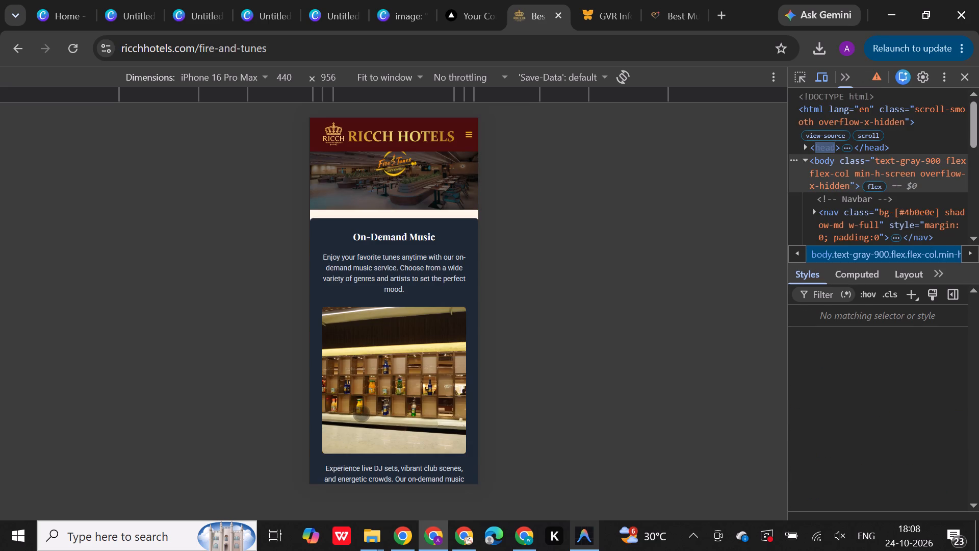
scroll(362, 414, "down", 3)
scroll(362, 414, "up", 6)
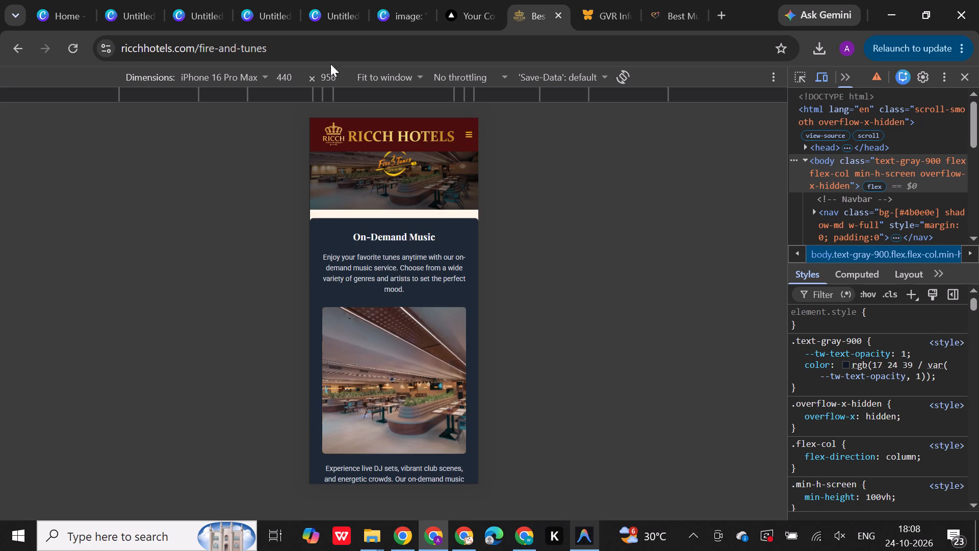
Change the emulated device for the mobile site preview to iPhone SE, after trying iPhone 16.
left_click(212, 84)
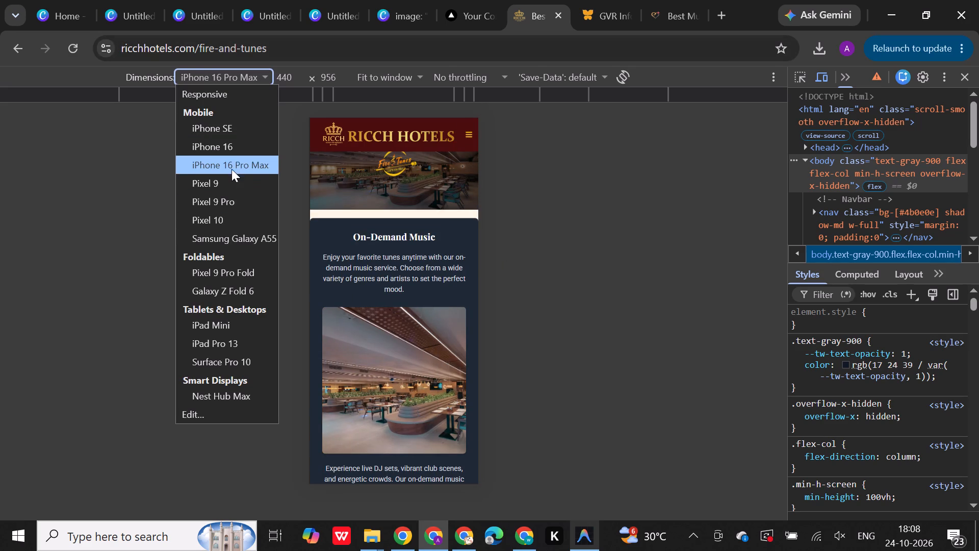
left_click(235, 145)
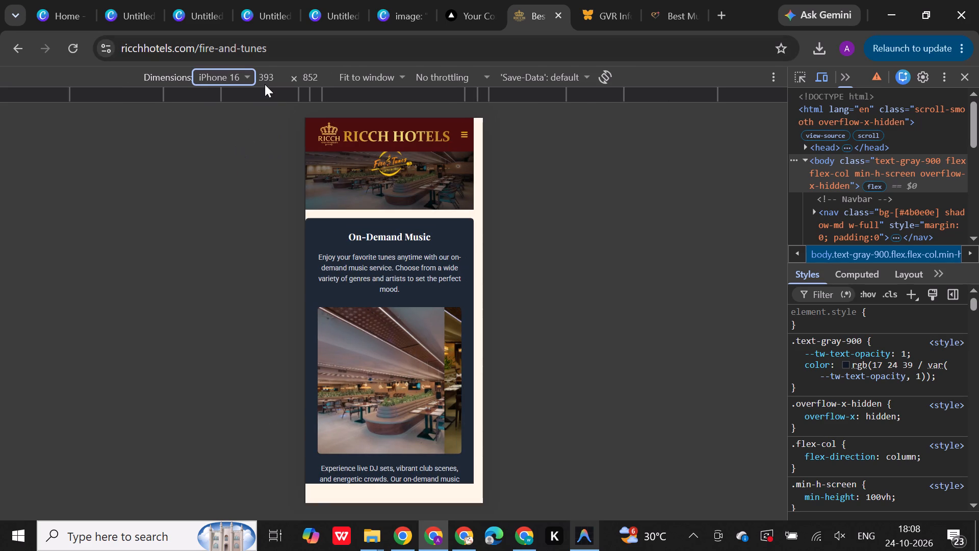
left_click(233, 82)
left_click(245, 127)
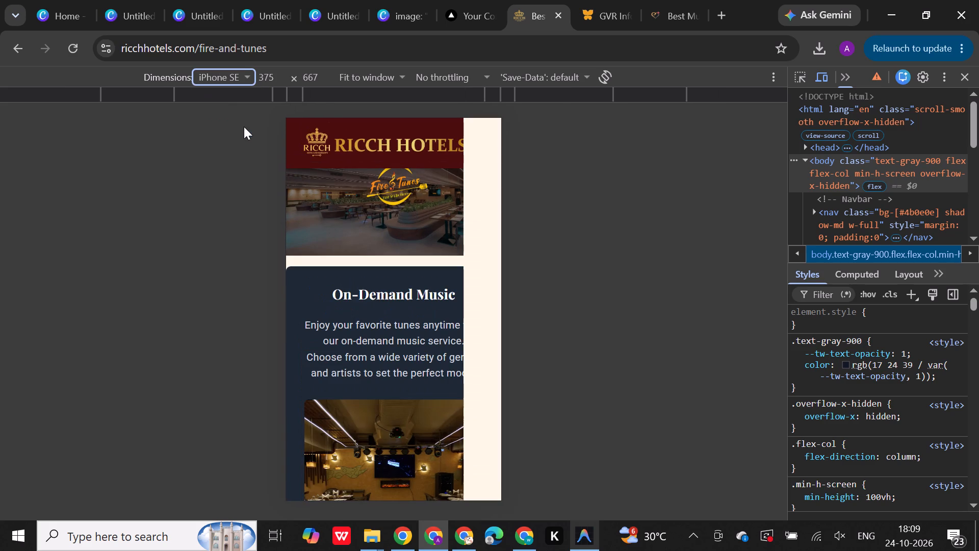
scroll(408, 298, "up", 5)
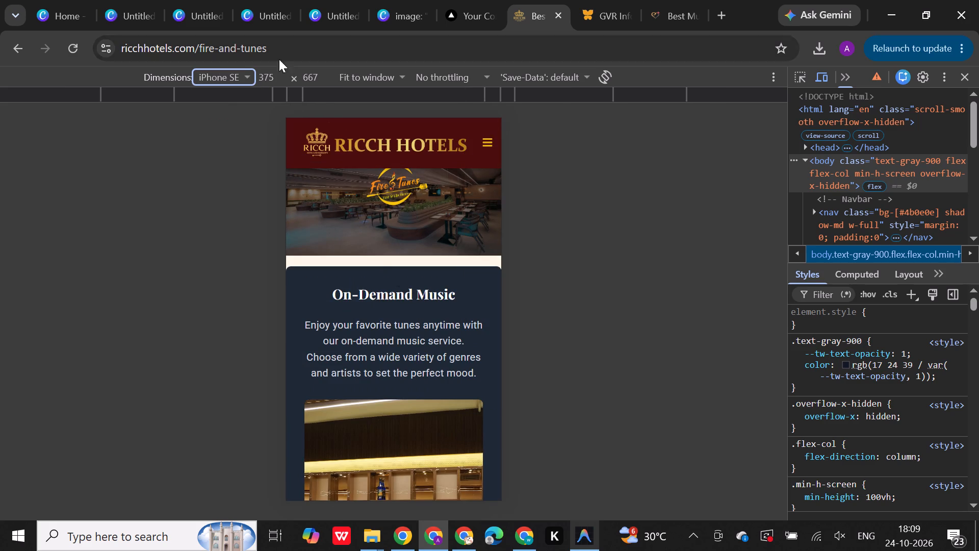
Open the Terrace Pond restaurant page on the mobile site and examine its banner and About Us section.
left_click(488, 143)
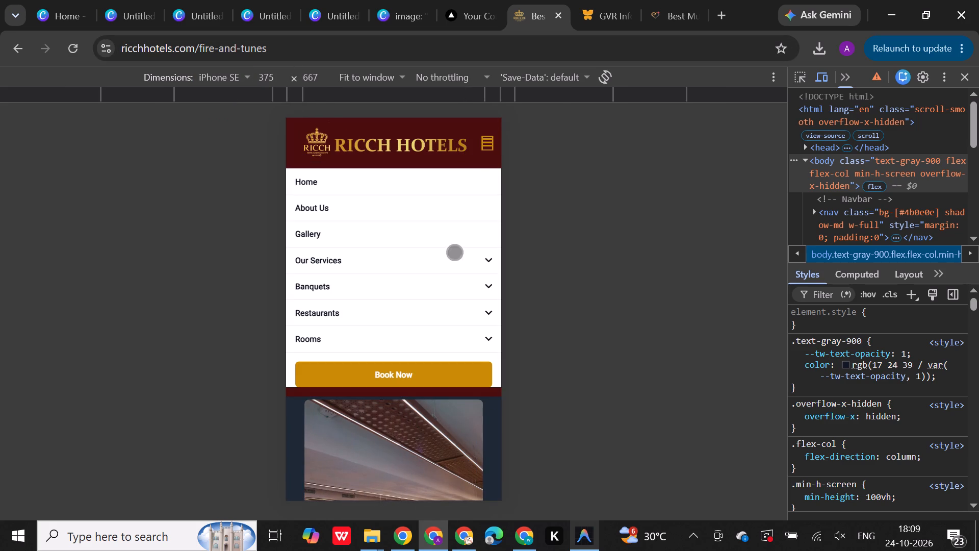
left_click(319, 340)
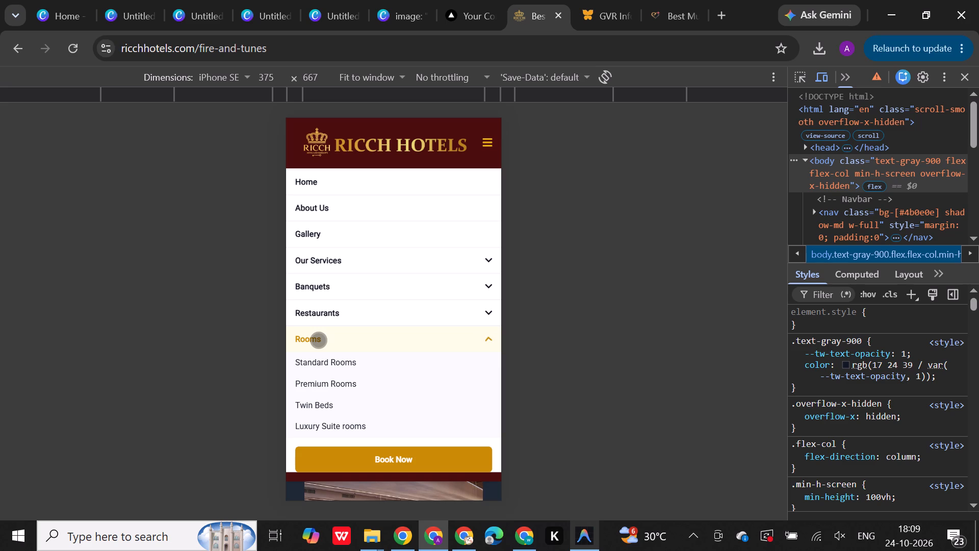
left_click(336, 305)
left_click(332, 357)
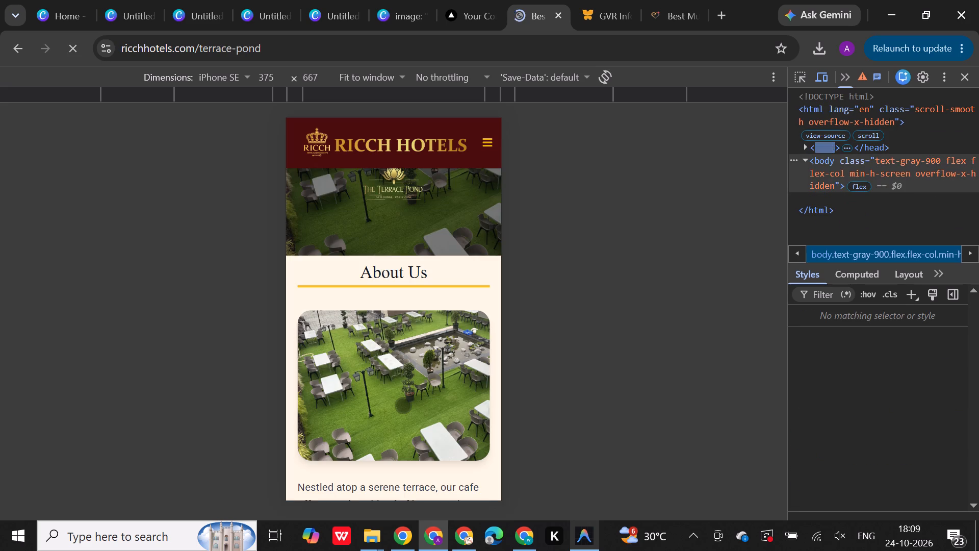
scroll(403, 406, "up", 6)
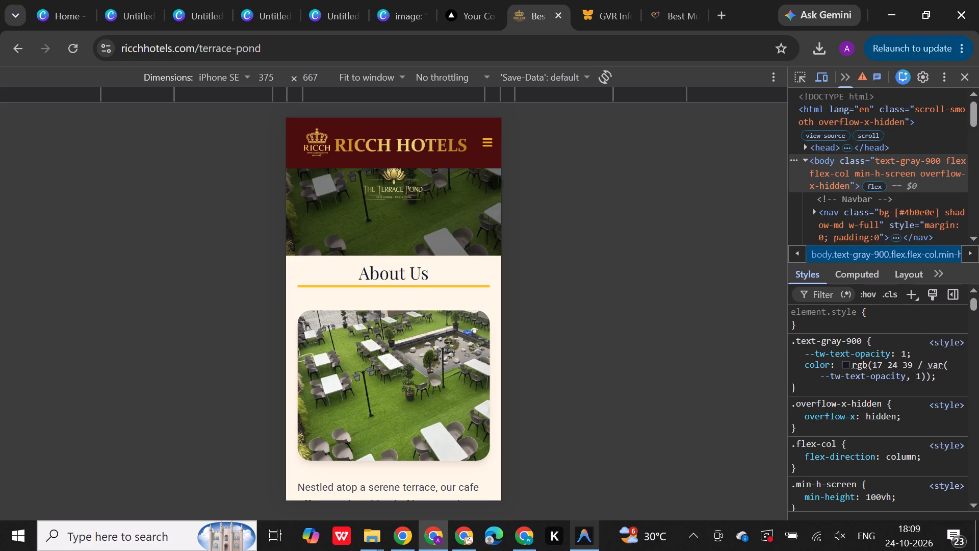
Examine the hotel's About Us page on the mobile site and try to open the Gallery page.
left_click(485, 139)
left_click(315, 209)
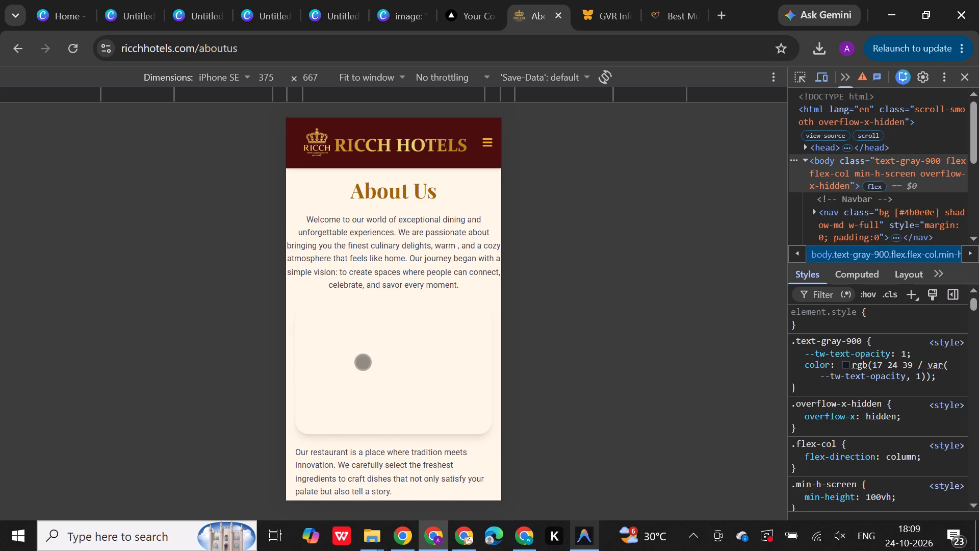
scroll(363, 362, "down", 4)
scroll(363, 362, "up", 4)
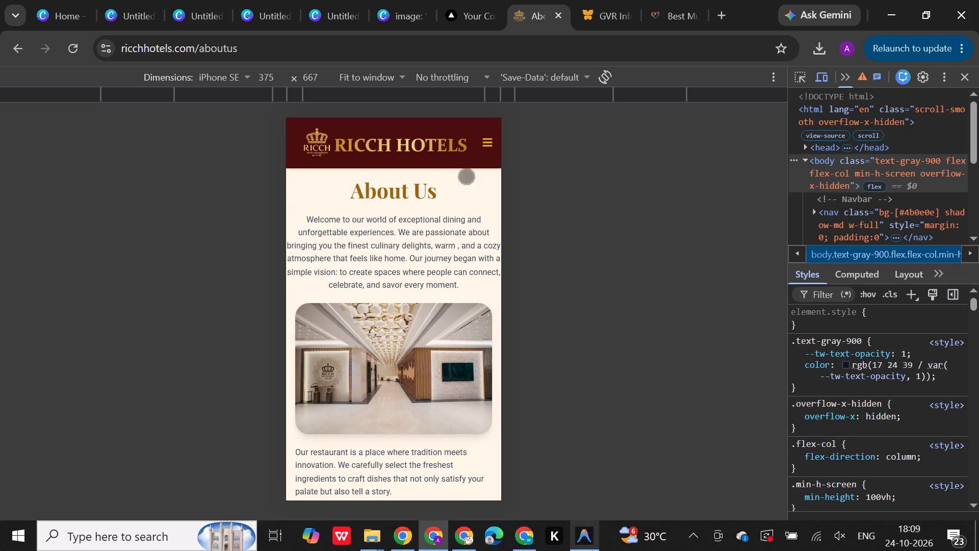
left_click(488, 140)
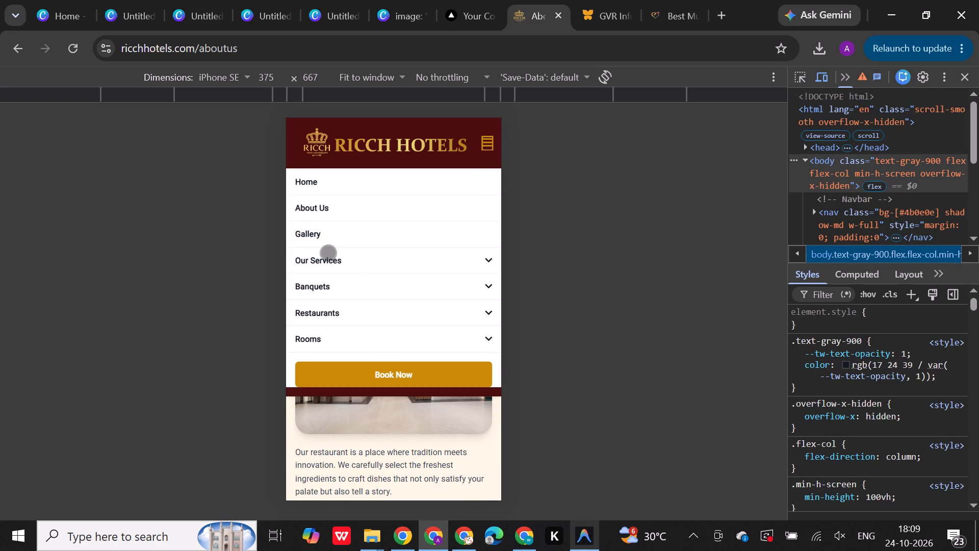
left_click(315, 238)
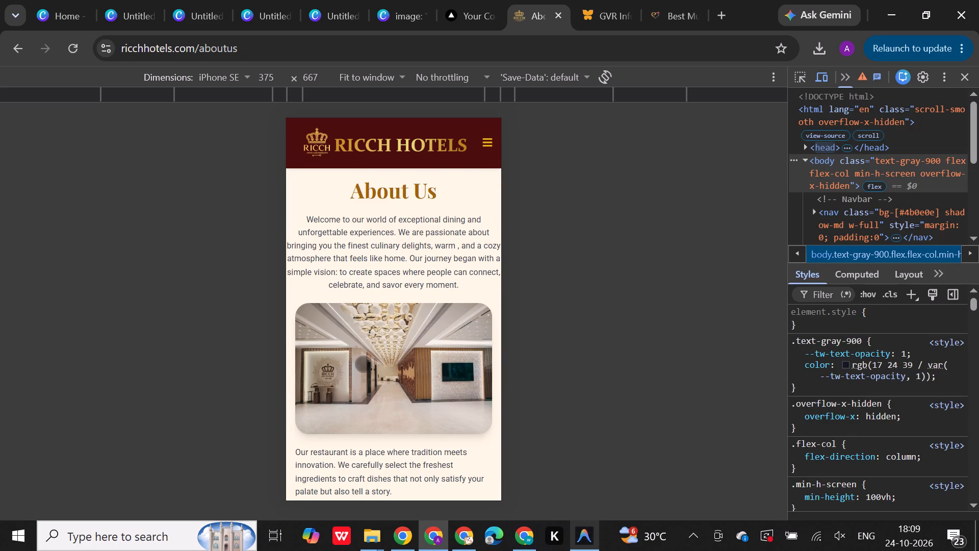
scroll(364, 364, "down", 5)
scroll(364, 364, "up", 4)
Open the Majestic Hall page from the site's banquet listings and look through its banner and description.
left_click(496, 146)
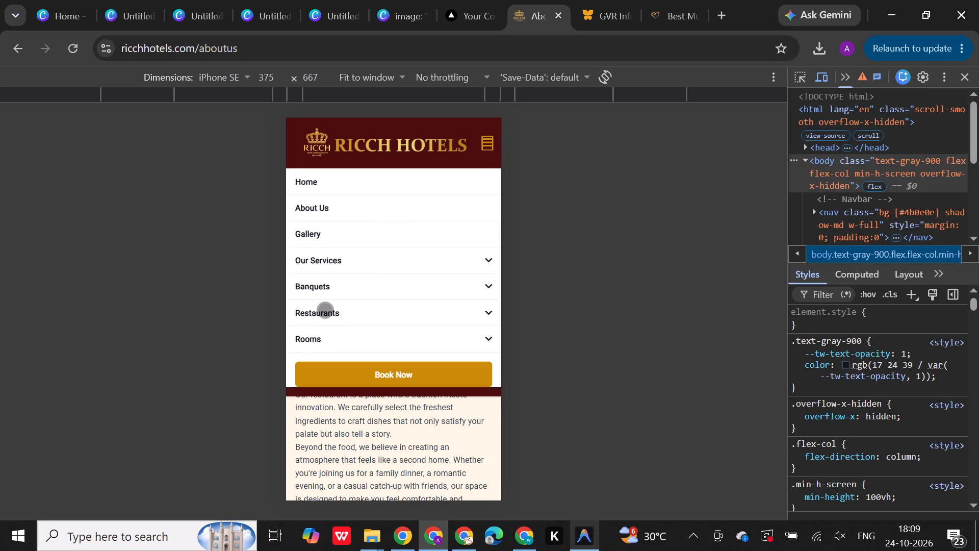
left_click(325, 310)
left_click(335, 285)
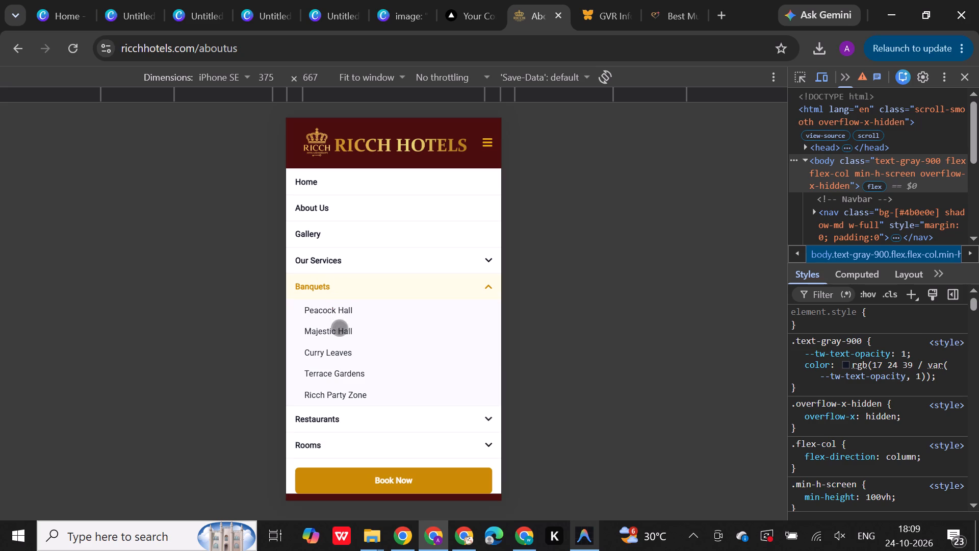
left_click(338, 331)
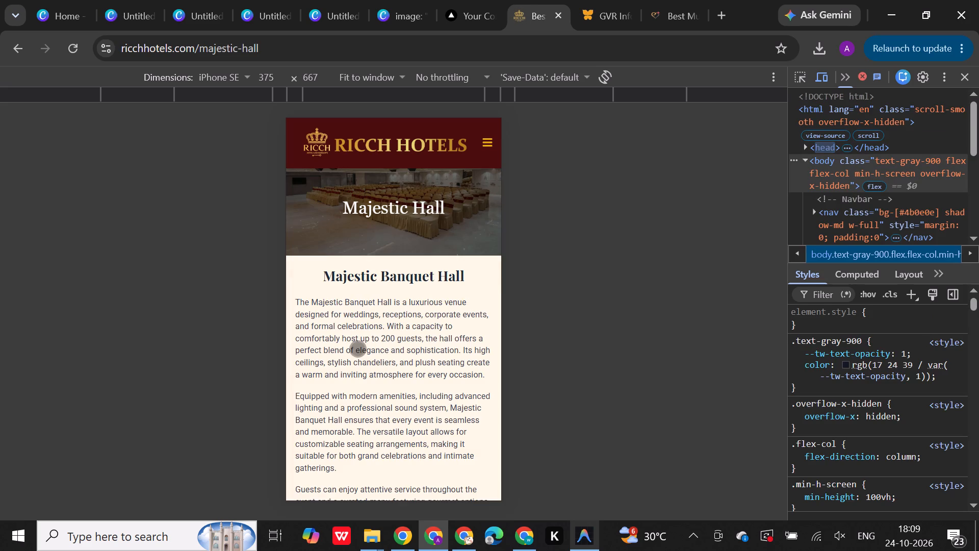
scroll(358, 349, "down", 4)
scroll(358, 349, "up", 2)
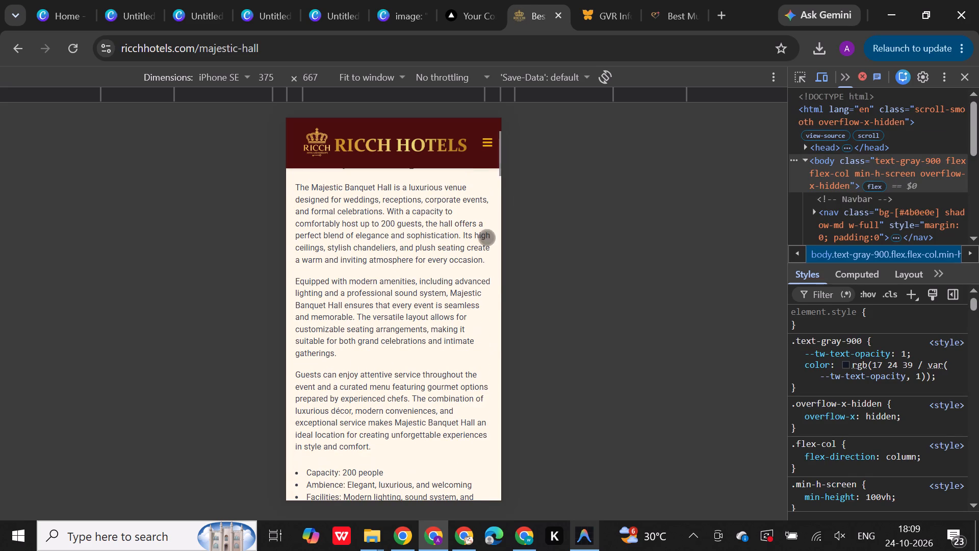
Open the Curry Leaves and Ricch Party Zone pages from the mobile site's banquet listings and examine their opening sections.
left_click(486, 139)
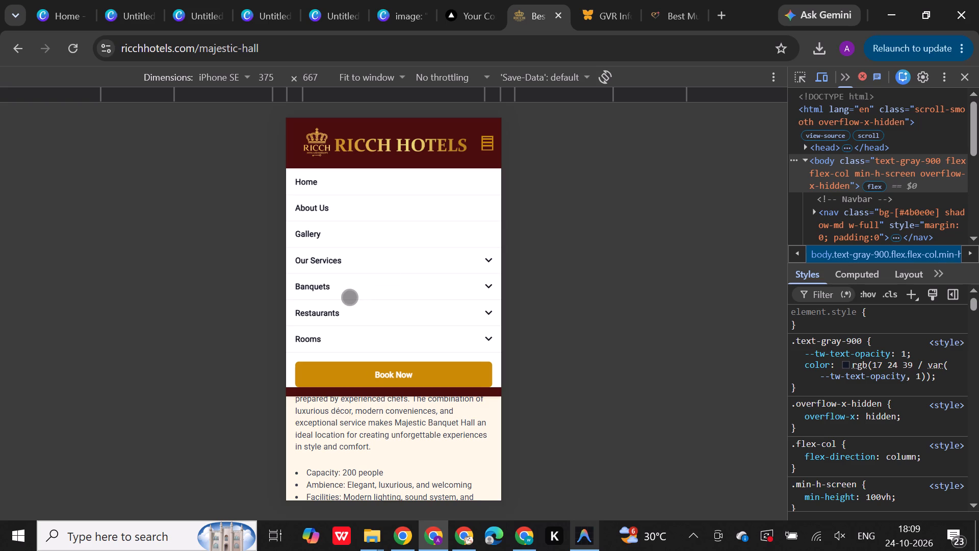
left_click(339, 292)
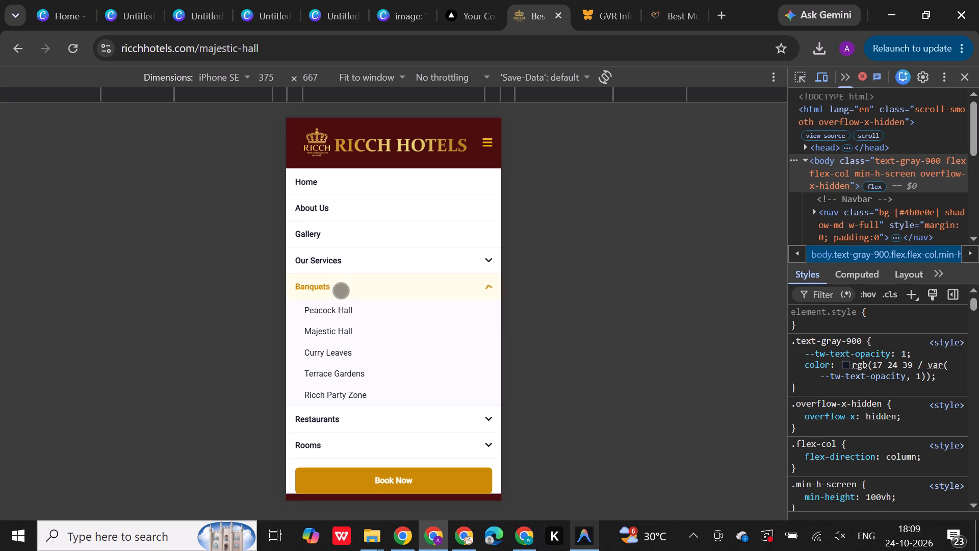
left_click(355, 361)
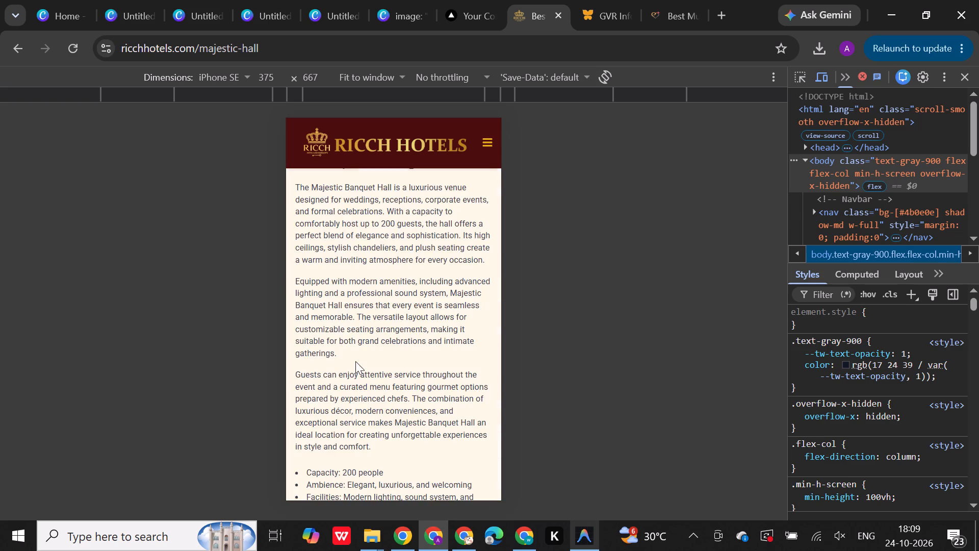
left_click(487, 153)
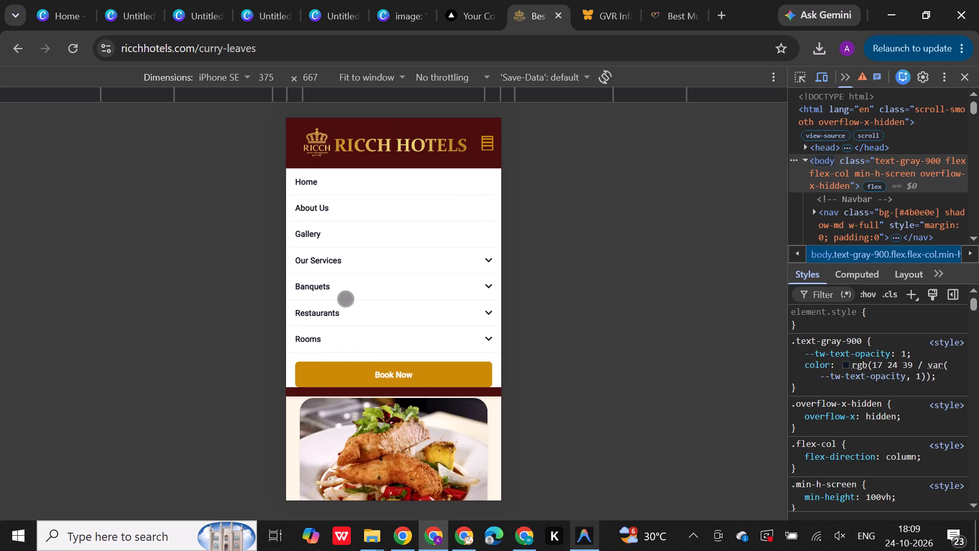
left_click(355, 286)
left_click(342, 397)
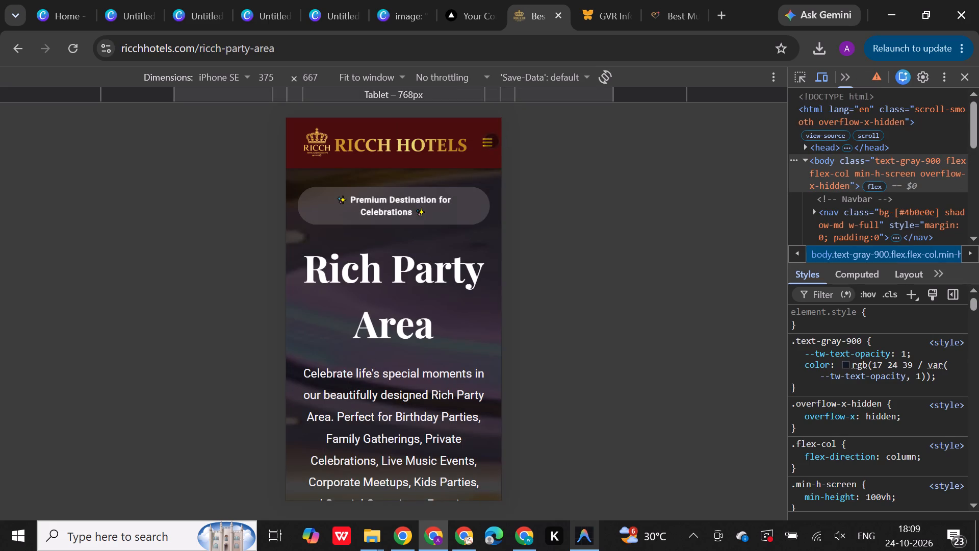
Open the Curry Leaves and rooms-and-suites pages from the mobile site's Our Services listings and examine their opening sections.
left_click(492, 141)
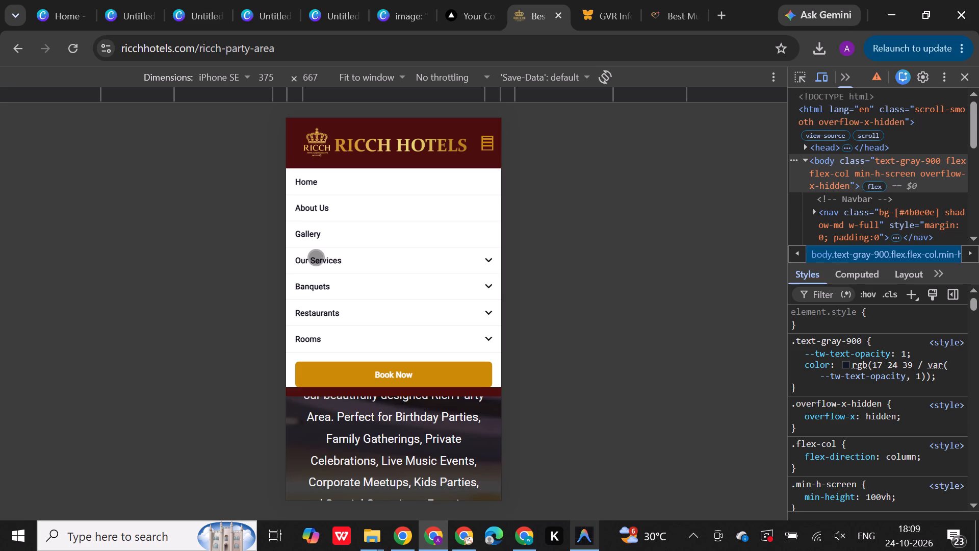
left_click(316, 258)
left_click(333, 332)
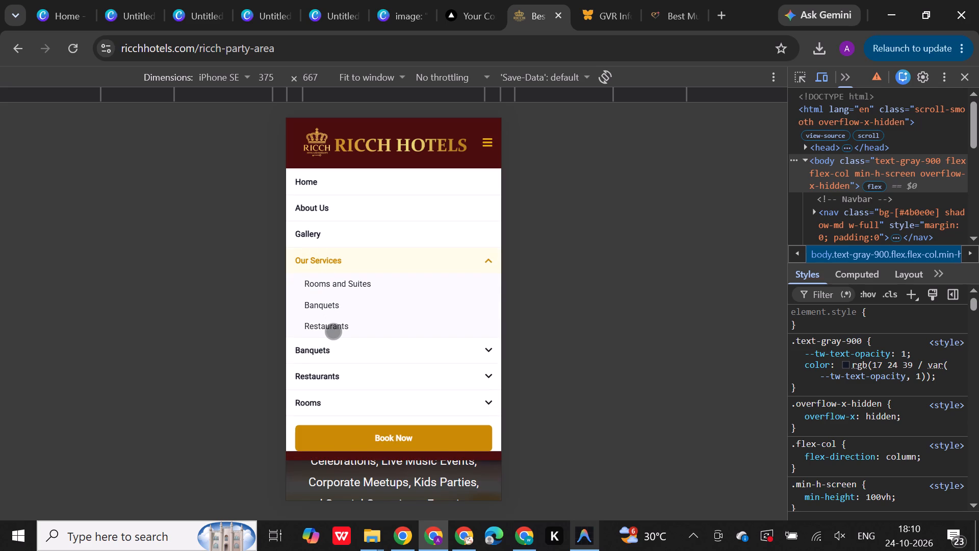
left_click(486, 144)
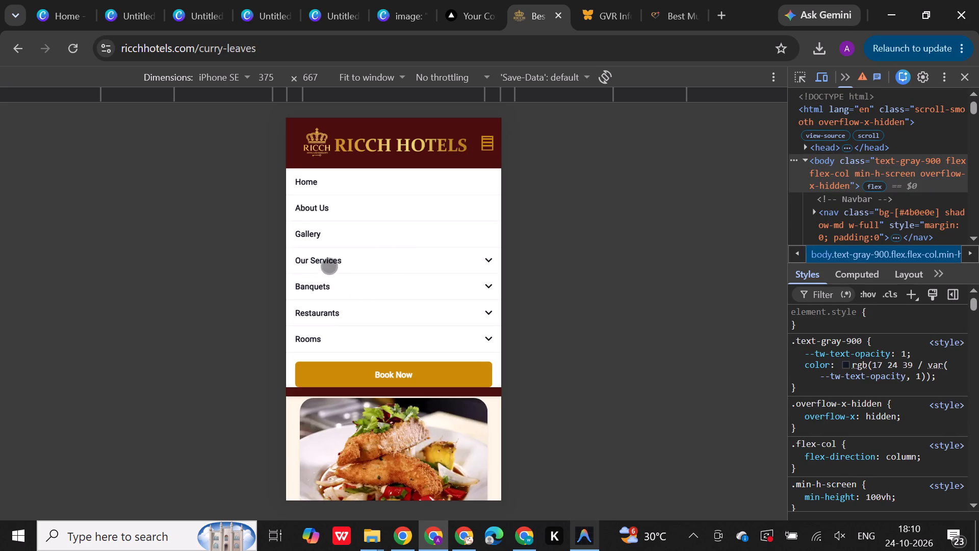
left_click(335, 262)
left_click(337, 282)
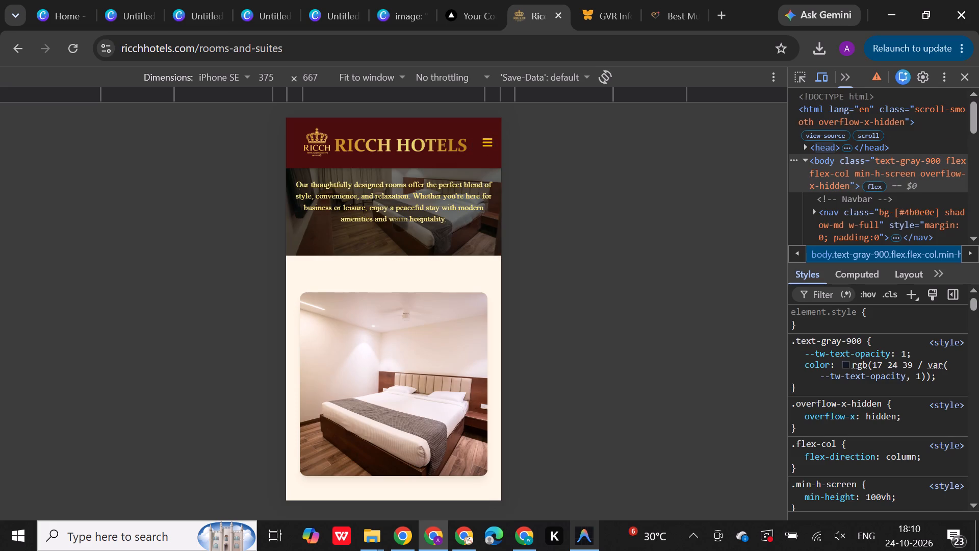
Return to the mobile site's home page, dismiss the welcome popup, and look through the sections down to the Banquet Hall card.
left_click(488, 149)
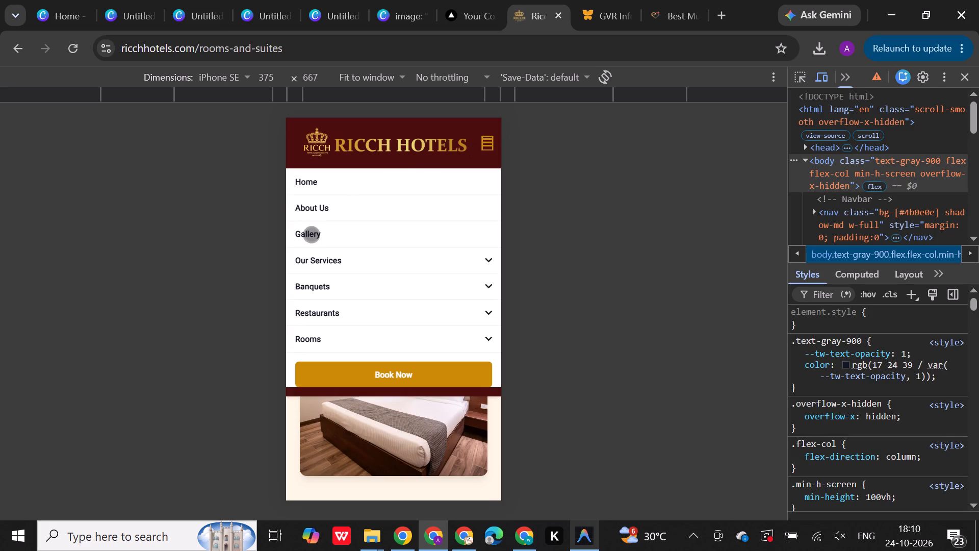
left_click(315, 185)
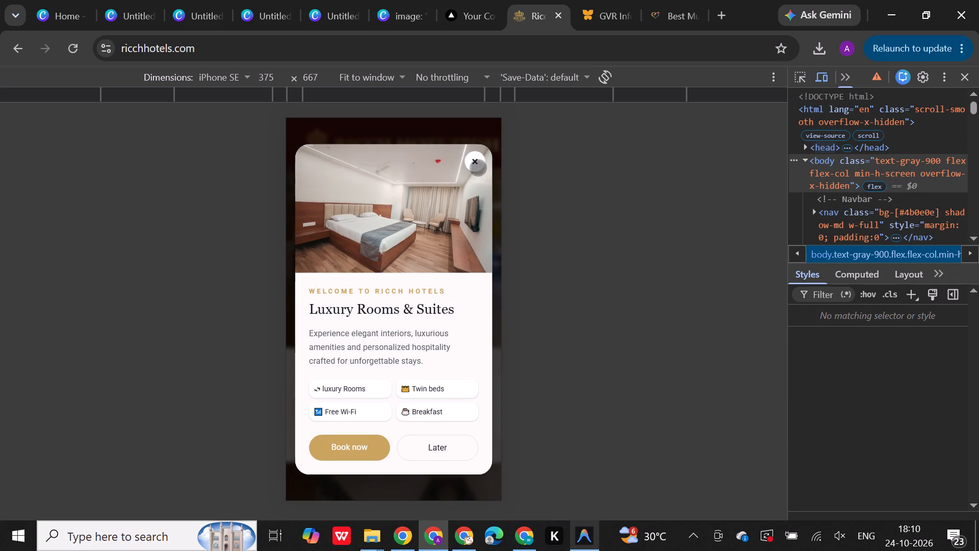
left_click(479, 161)
scroll(422, 350, "down", 3)
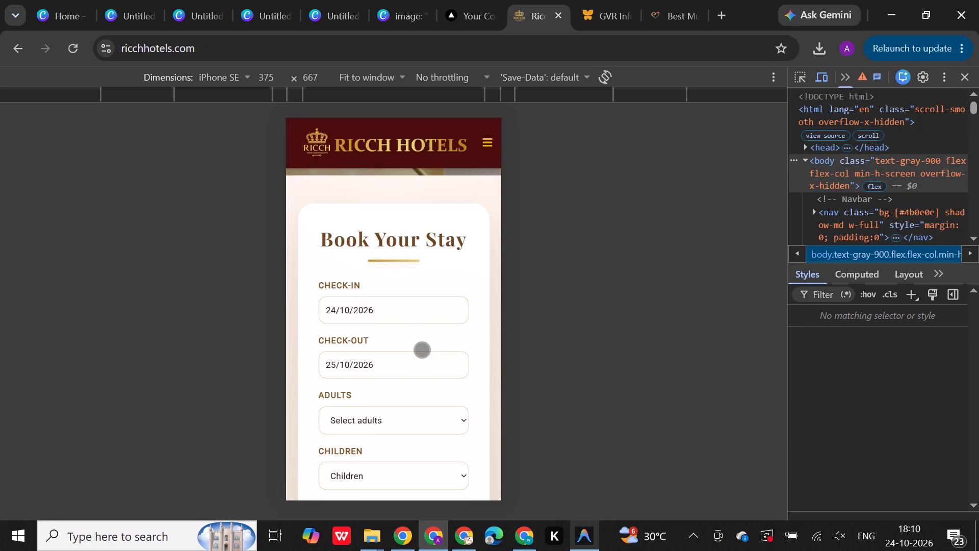
scroll(422, 350, "down", 5)
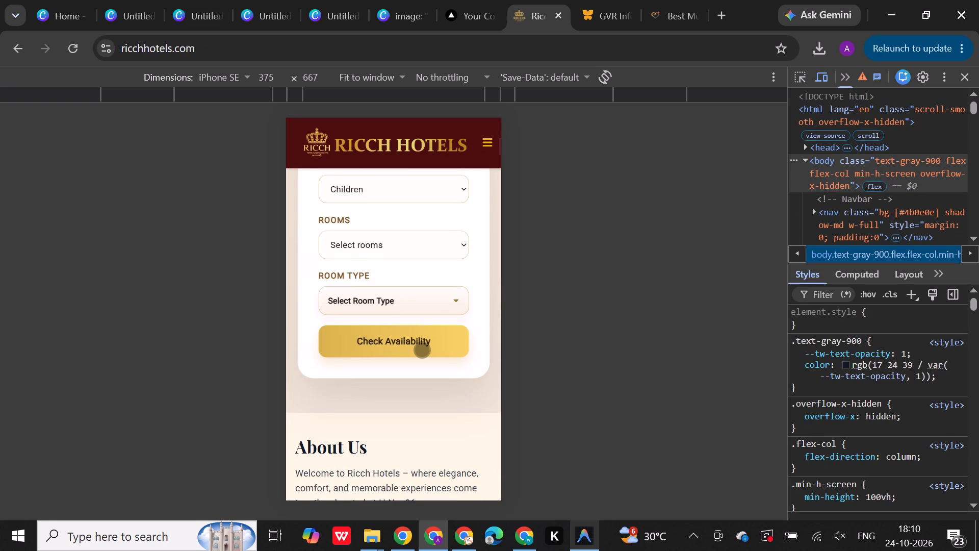
scroll(422, 350, "down", 4)
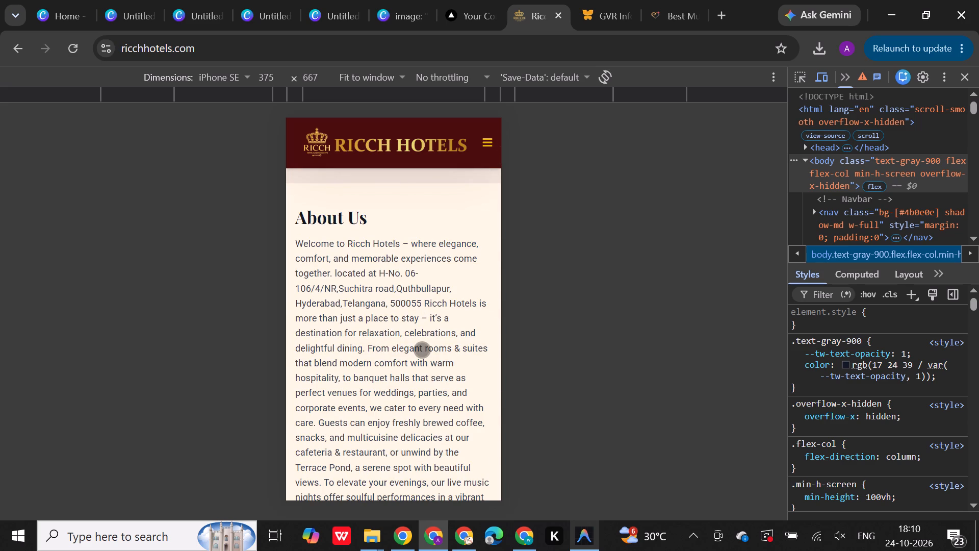
scroll(422, 350, "down", 8)
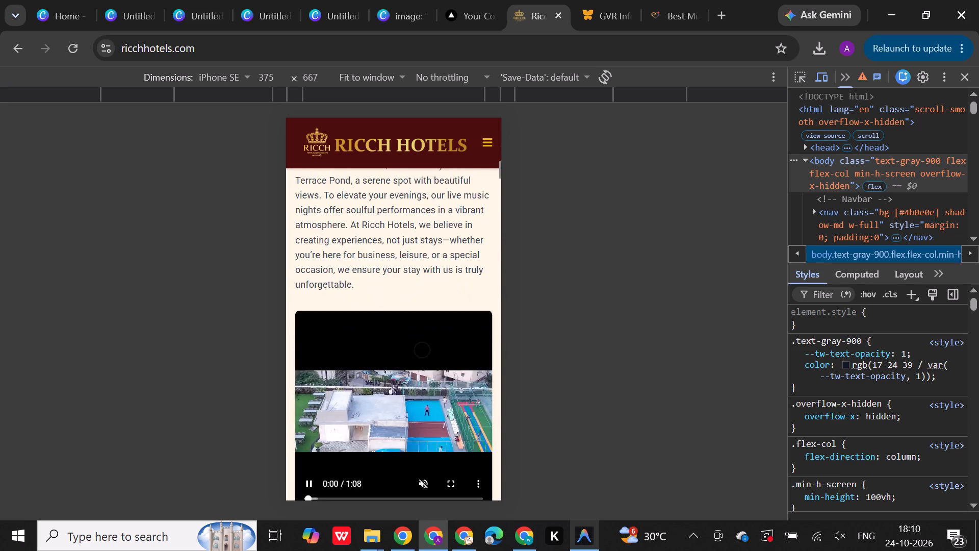
scroll(422, 350, "down", 4)
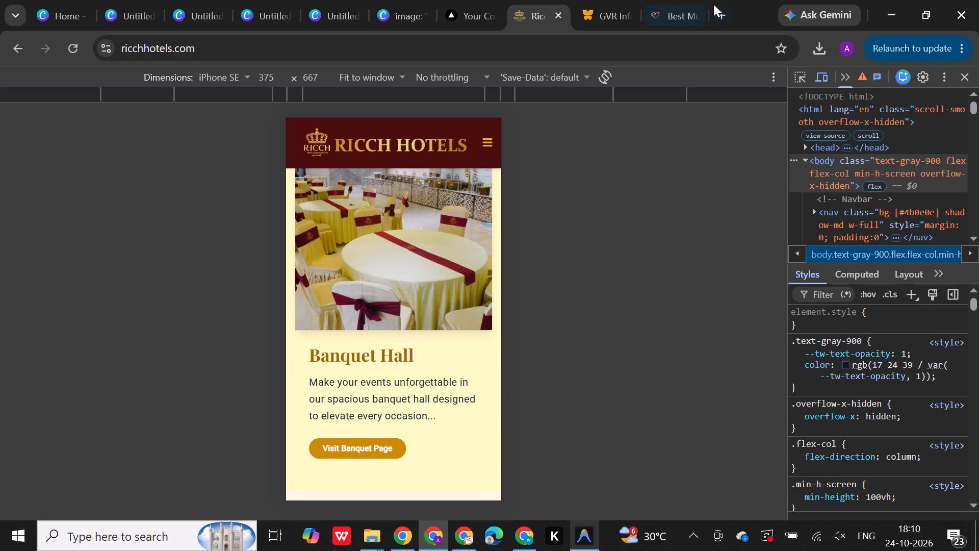
In Canva, add the uploaded Banquet Hall screenshot directly below the hero screenshot and scale it to the hero's width.
left_click(398, 0)
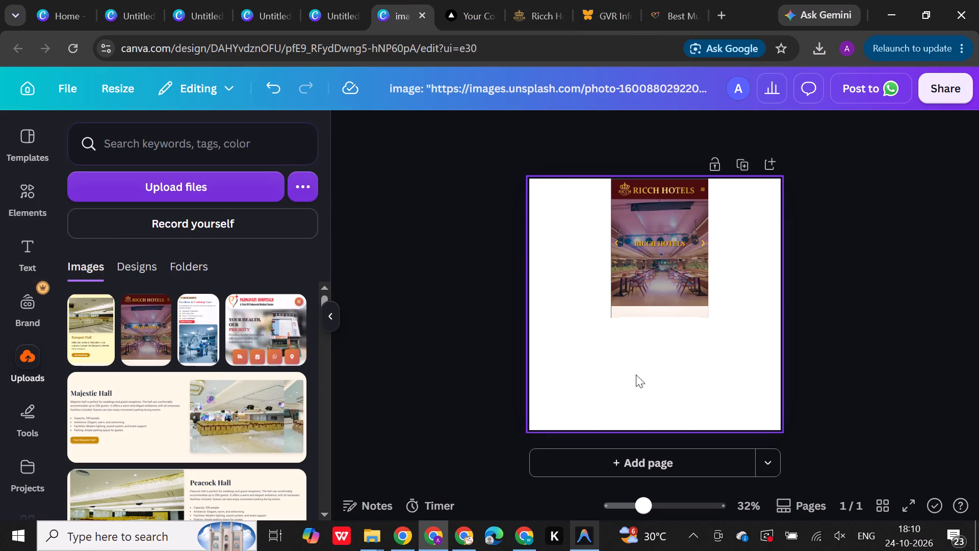
left_click(74, 331)
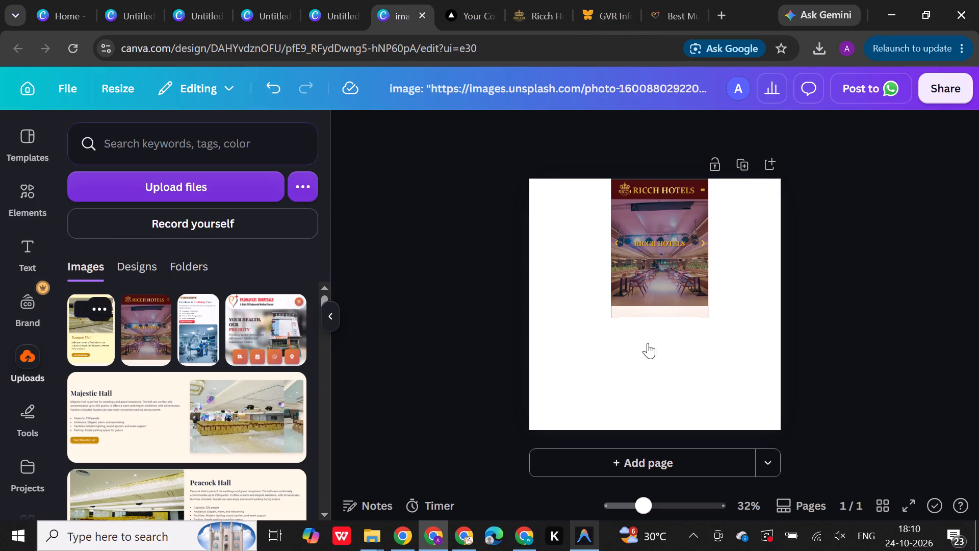
left_click_drag(657, 332, 660, 416)
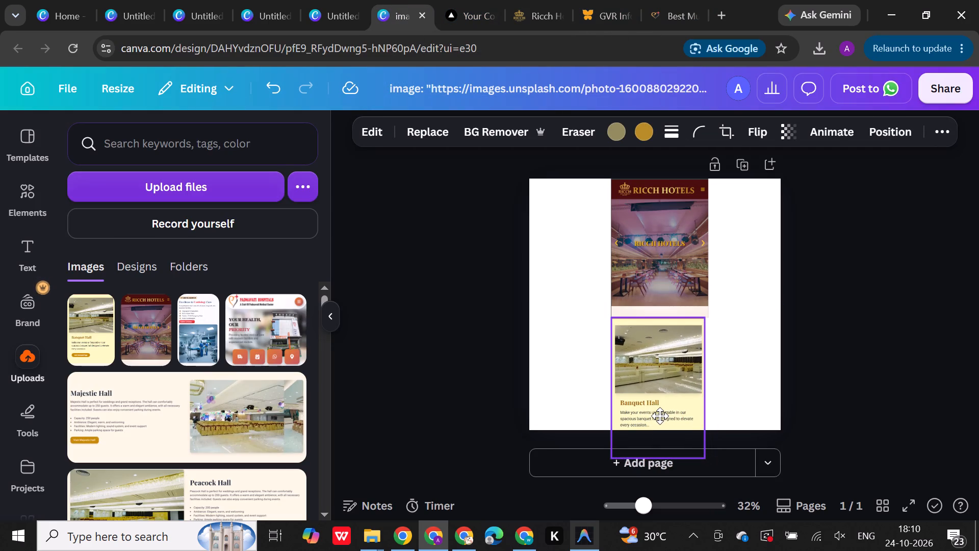
left_click_drag(660, 416, 660, 405)
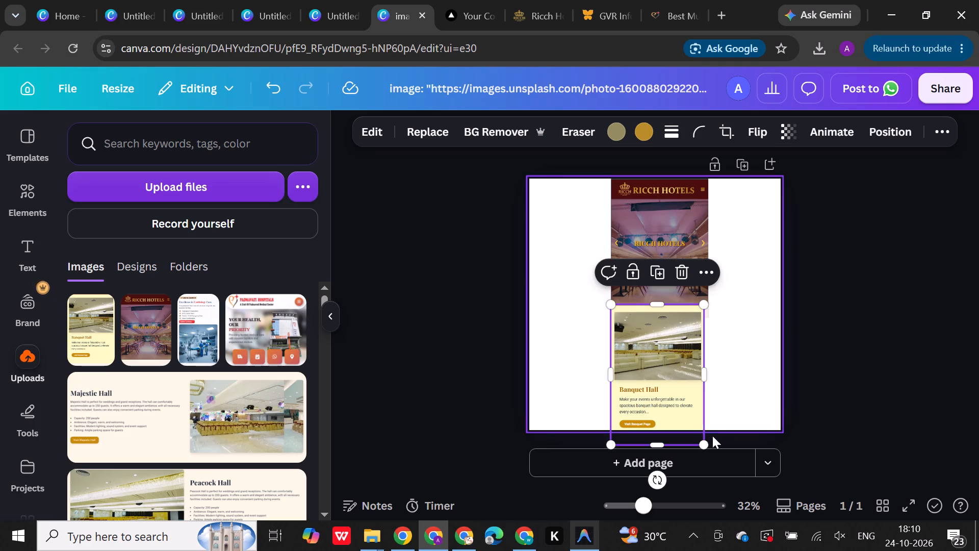
left_click_drag(702, 445, 709, 453)
left_click(766, 378)
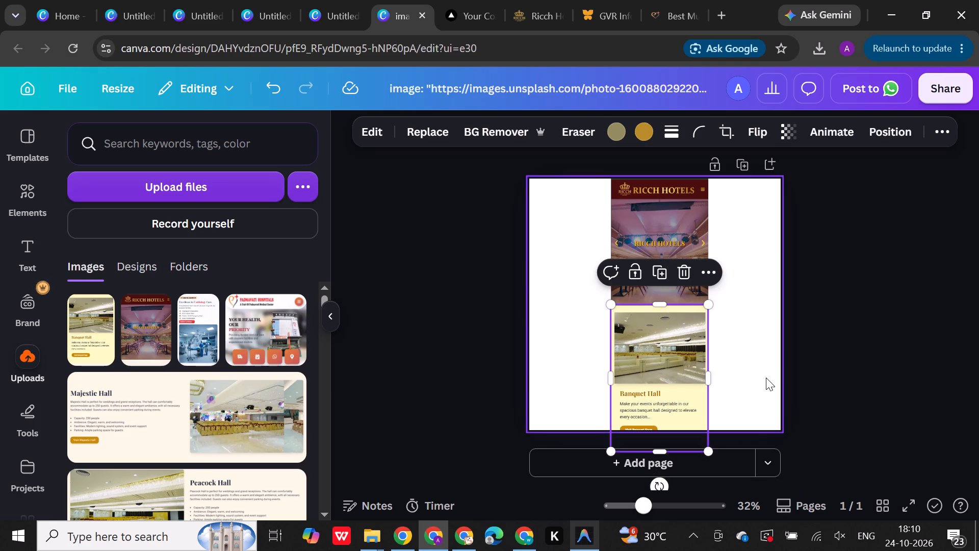
Crop a thin strip off the top edge of the Banquet Hall screenshot.
left_click(682, 353)
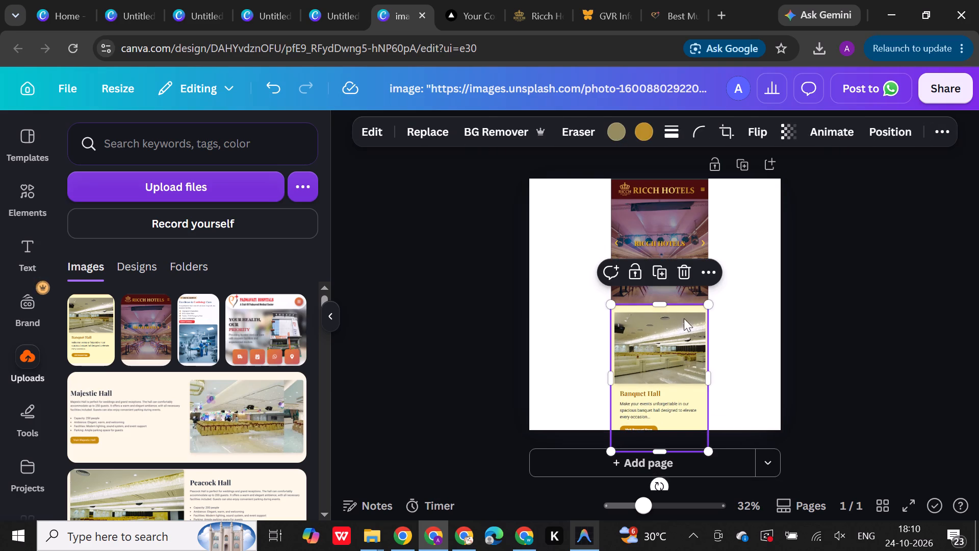
left_click_drag(662, 303, 661, 310)
Nudge the Banquet Hall screenshot up against the bottom of the hero image and slightly left to line up their edges.
key("Up")
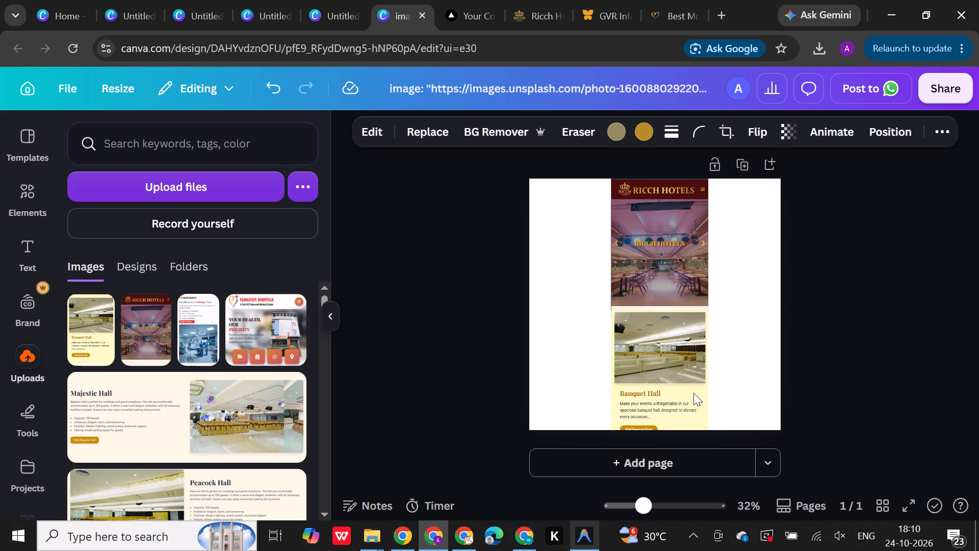
key("Up")
key("Up")
key("Up")
key("Up")
key("Up")
key("Up")
key("Up")
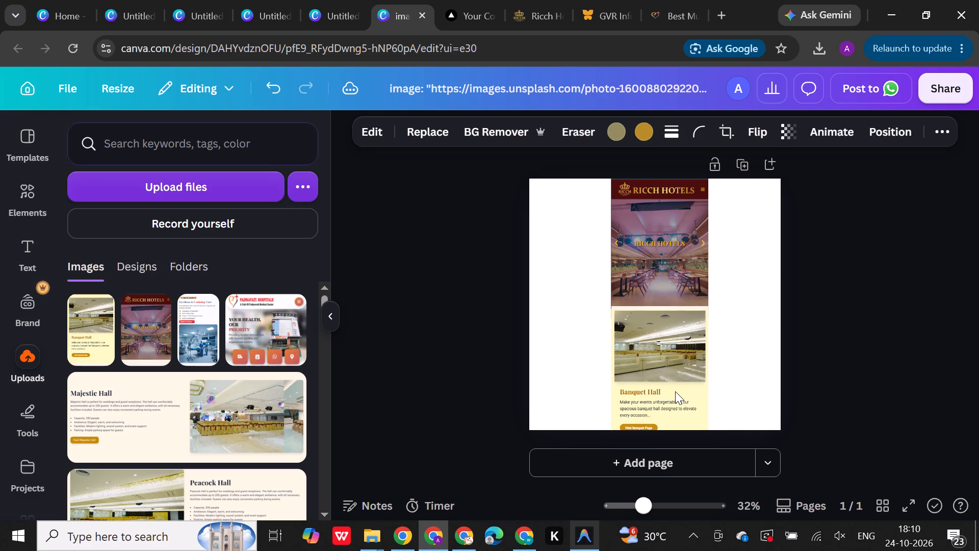
key("Up")
key("Up")
key("Up")
key("Up")
key("Up")
key("Up")
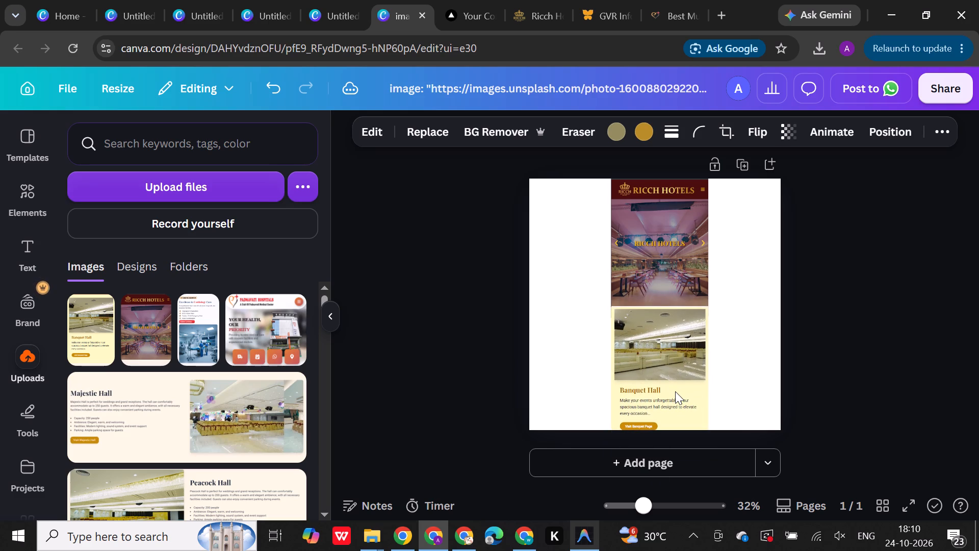
key("Left")
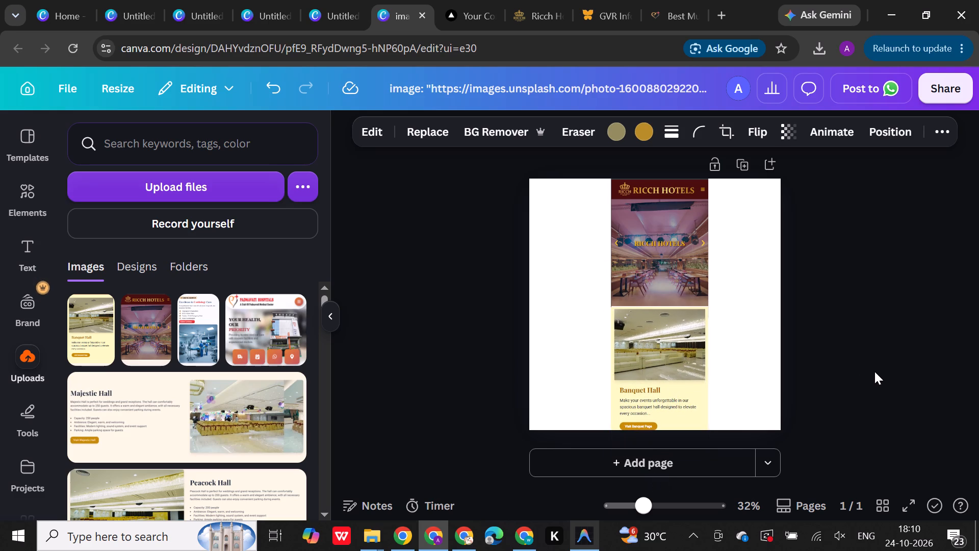
left_click(885, 361)
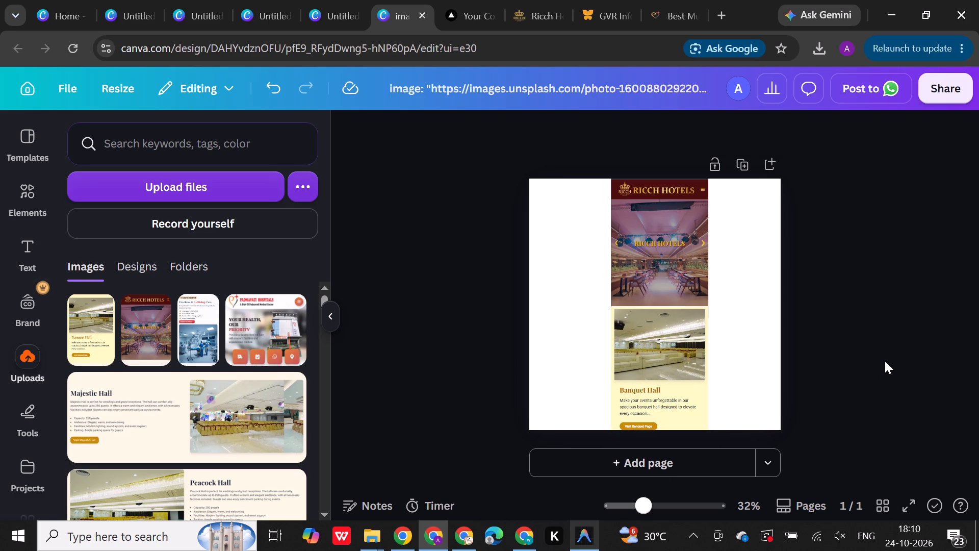
Fine-tune the Banquet Hall screenshot's position with small vertical and leftward nudges against the hero image.
key("Down")
left_click(670, 363)
key("Down")
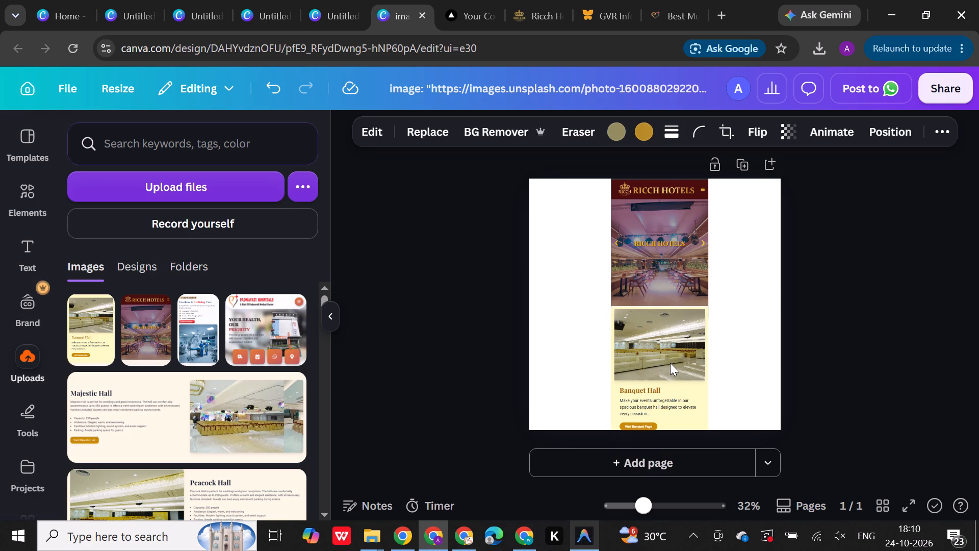
key("Down")
key("Up")
key("Up")
key("Up")
key("Left")
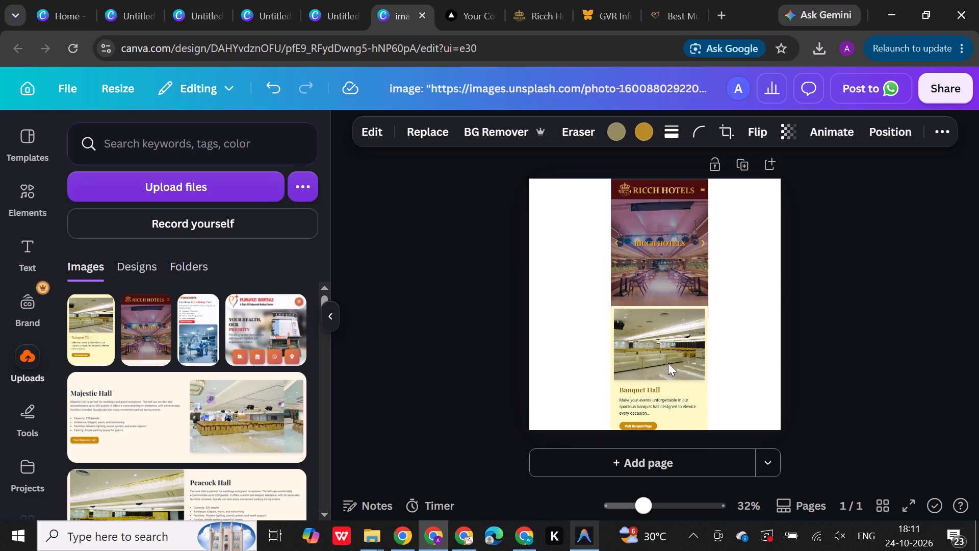
left_click(864, 341)
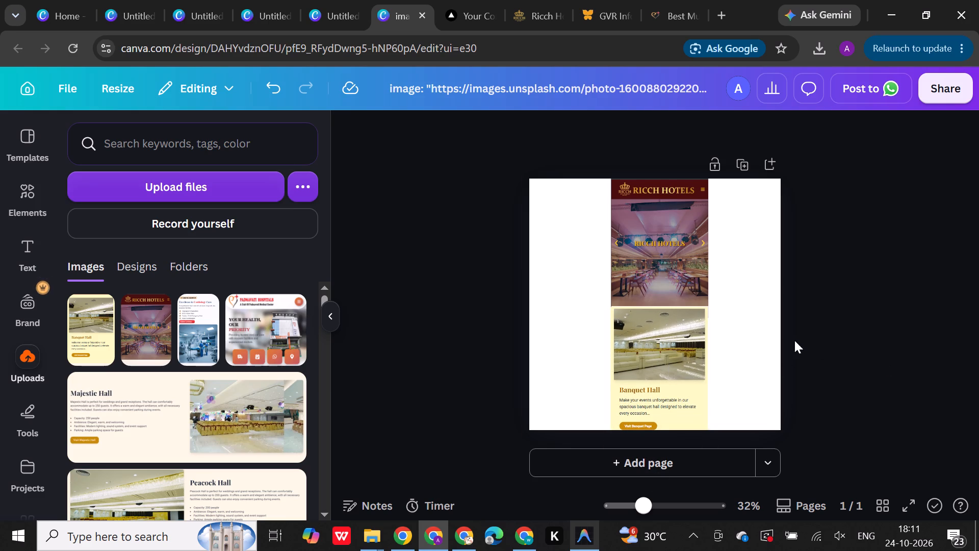
Resize the Banquet Hall screenshot from its upper corner to about 398 by 575, aligned with the hero's side edge.
left_click(688, 331)
left_click(706, 307)
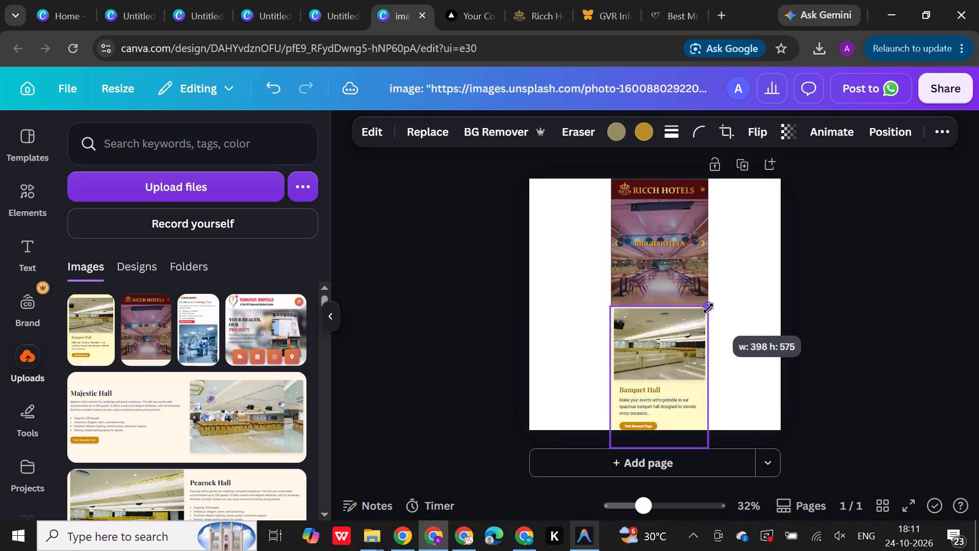
left_click(883, 302)
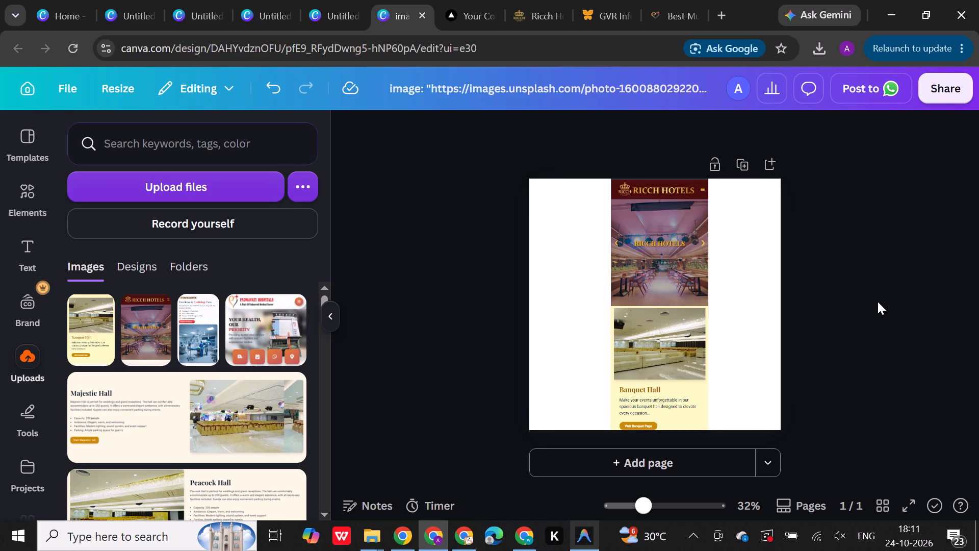
Group the Ricch Hotels hero and Banquet Hall screenshots into one object.
left_click_drag(588, 163, 716, 493)
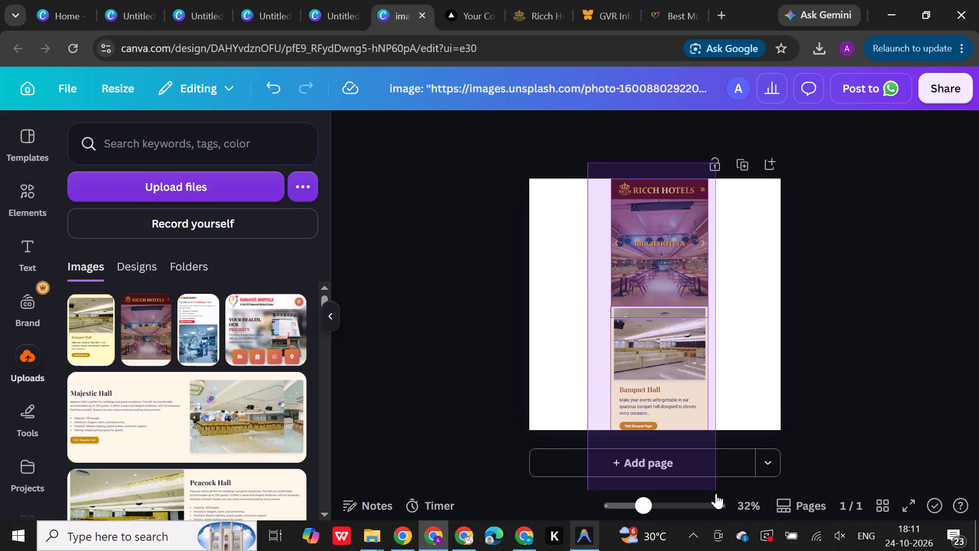
left_click_drag(716, 493, 718, 495)
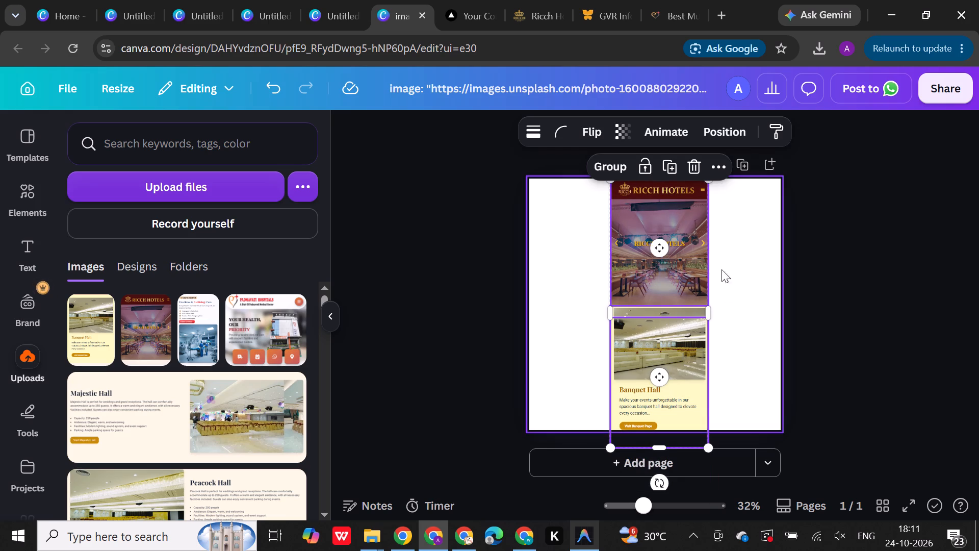
left_click(616, 174)
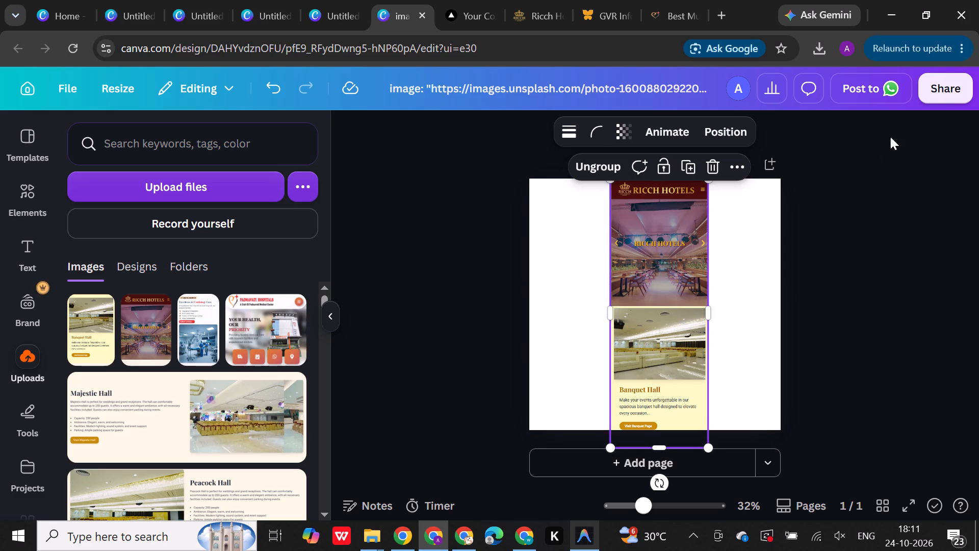
Download the stacked Ricch Hotels design as a PNG at size 1 with High quality.
left_click(938, 87)
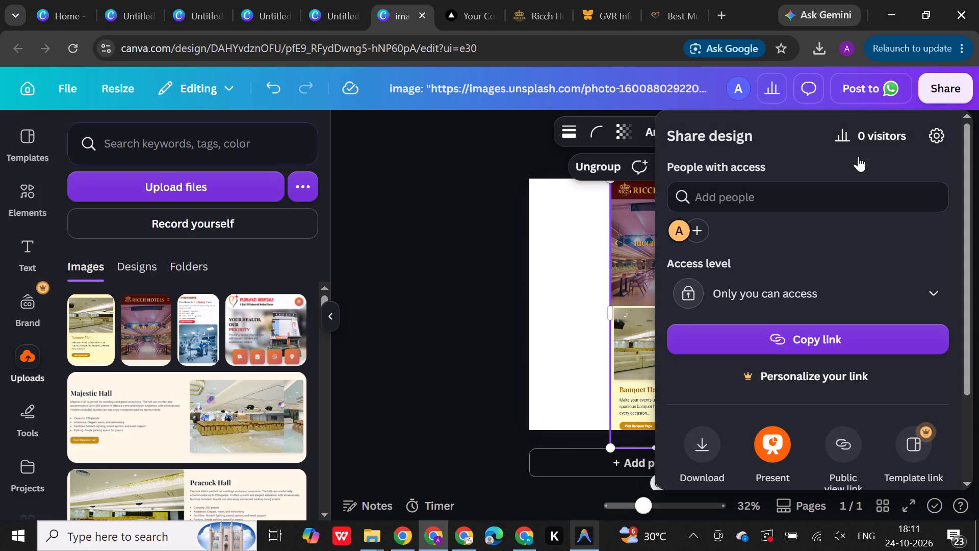
left_click(701, 462)
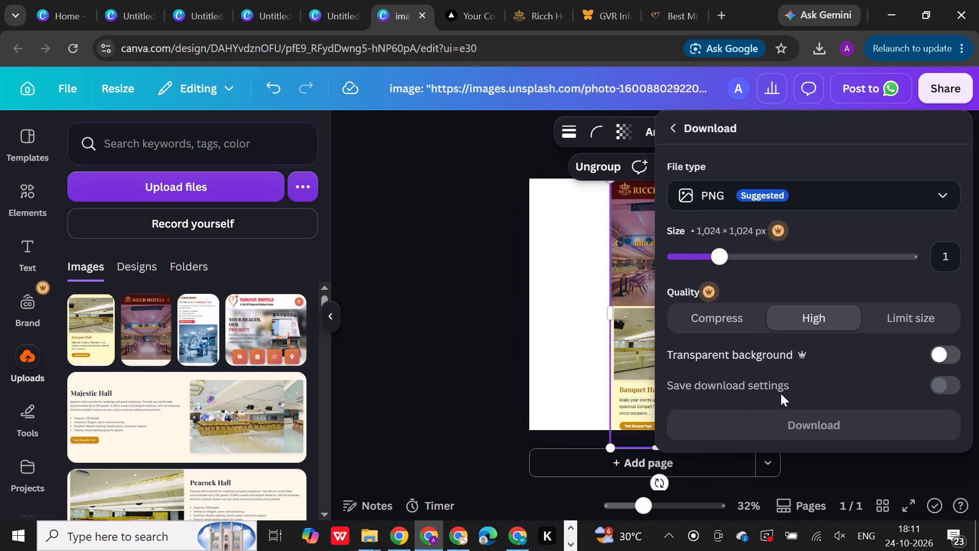
scroll(782, 393, "down", 12)
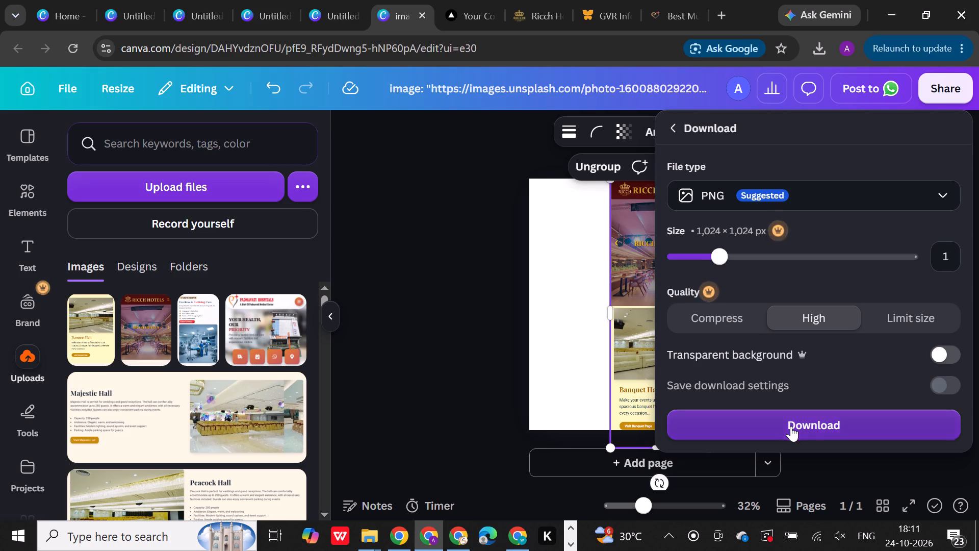
left_click(791, 426)
scroll(527, 343, "up", 4)
Delete the Banquet Hall and hero screenshots from the page, closing the image viewer window along the way.
left_click(659, 234)
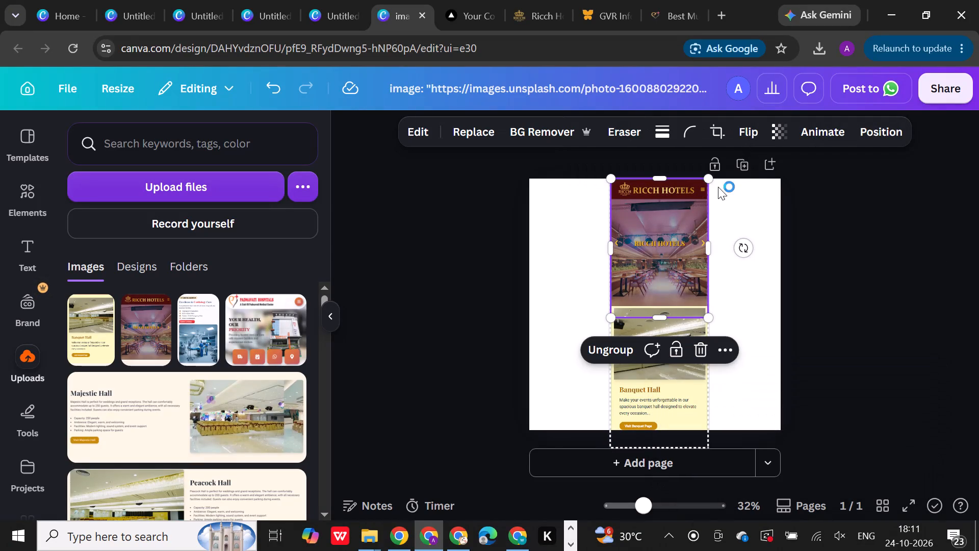
left_click(552, 265)
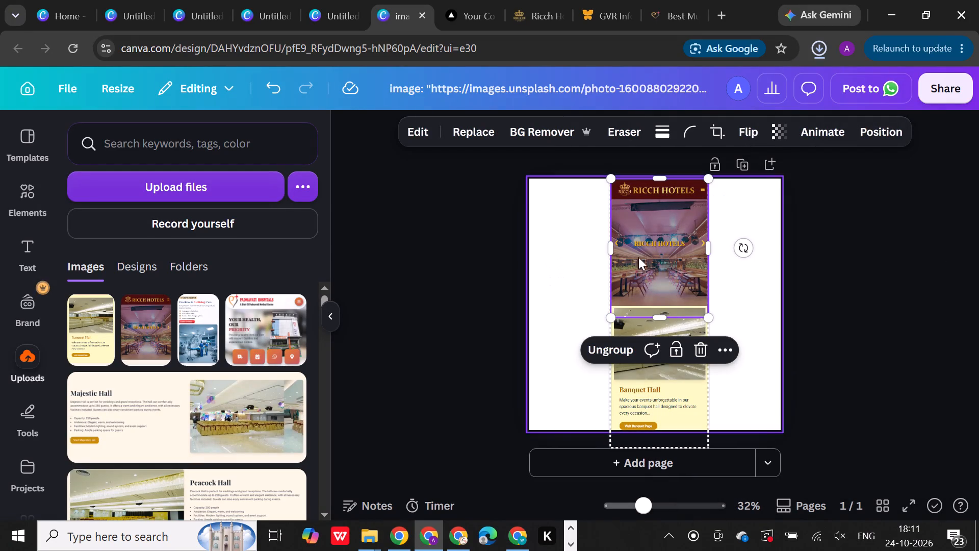
left_click(661, 374)
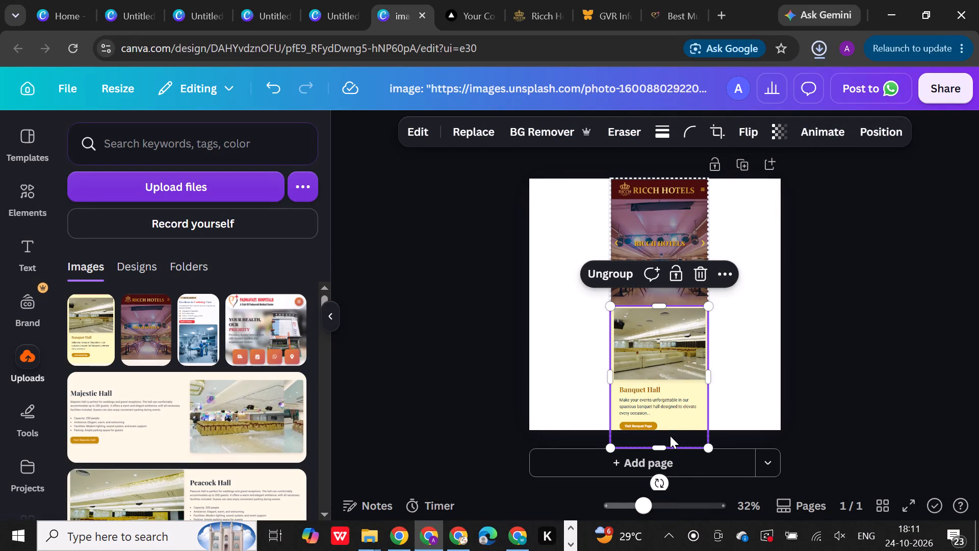
left_click(702, 275)
left_click(696, 283)
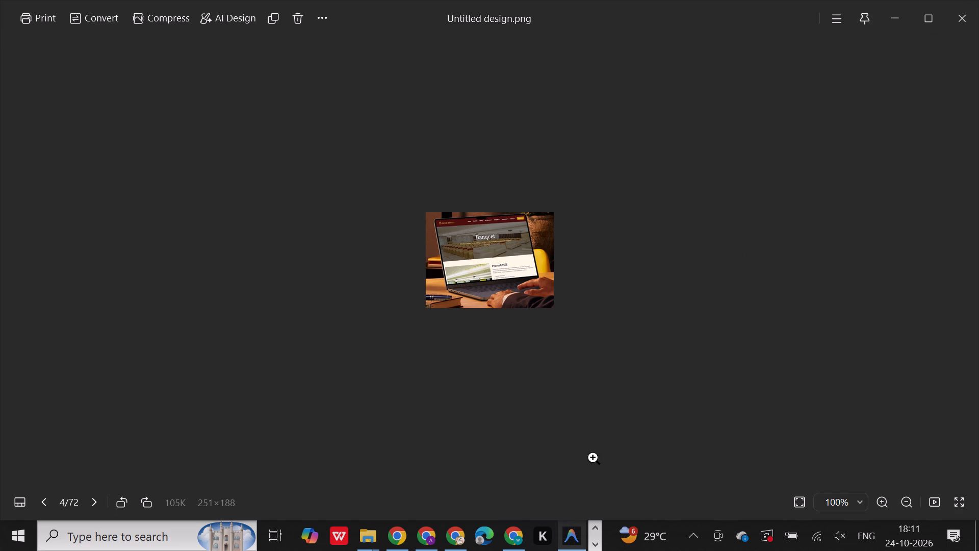
left_click(964, 16)
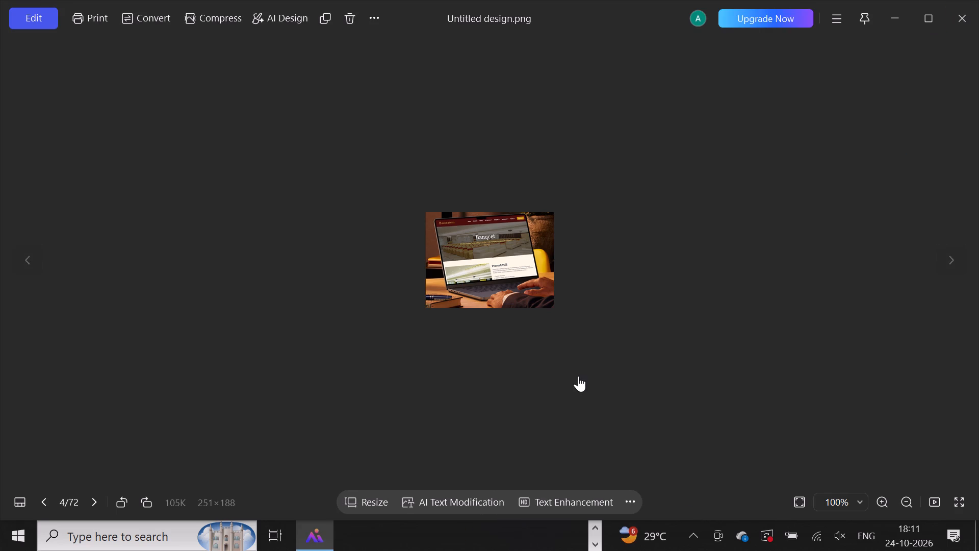
left_click(672, 258)
key("BackSpace")
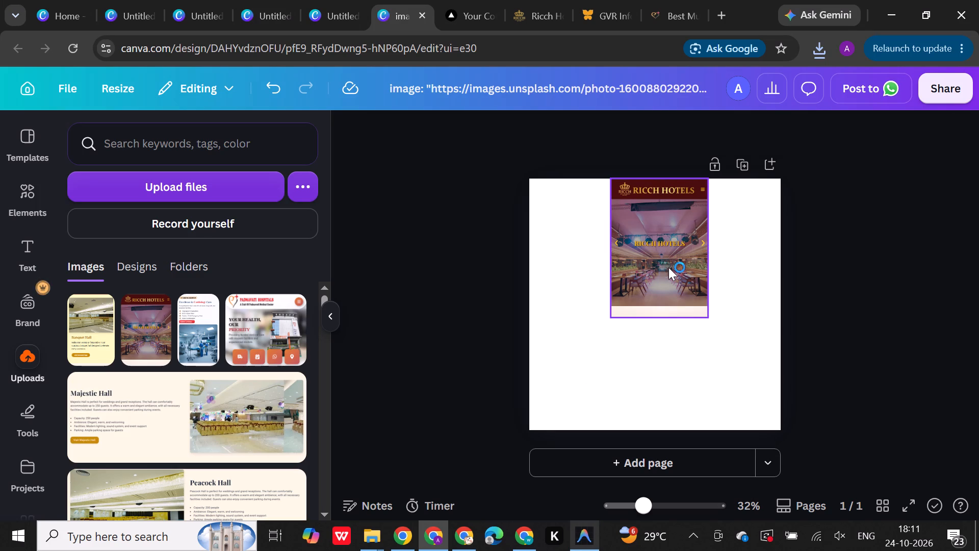
left_click(675, 273)
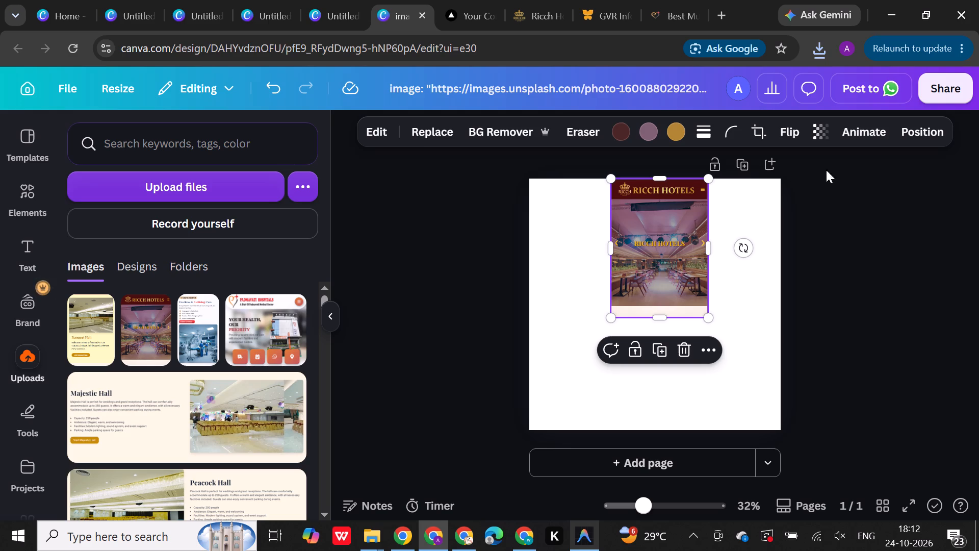
key("BackSpace")
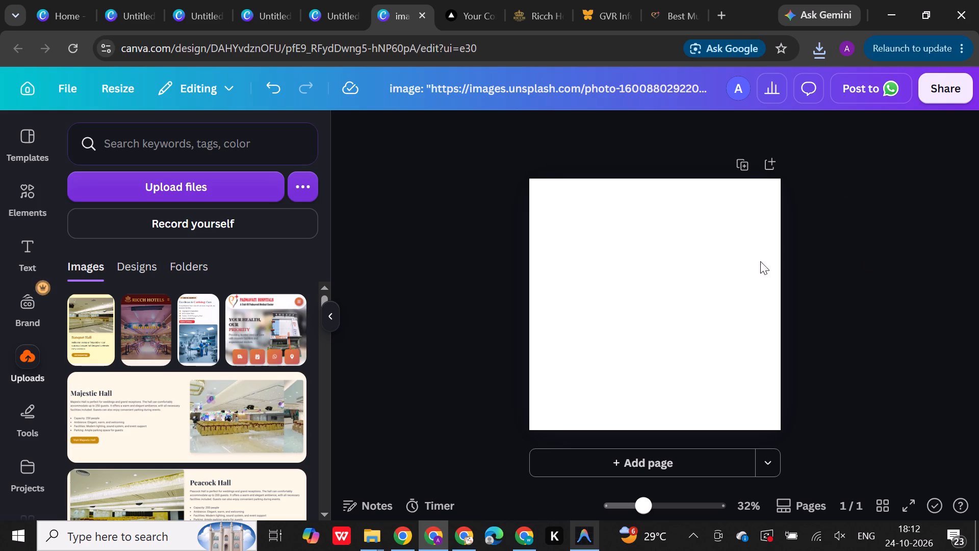
Open the GVR Infosystems website in the browser's device emulation view, keeping the iPhone SE dimensions.
left_click(607, 11)
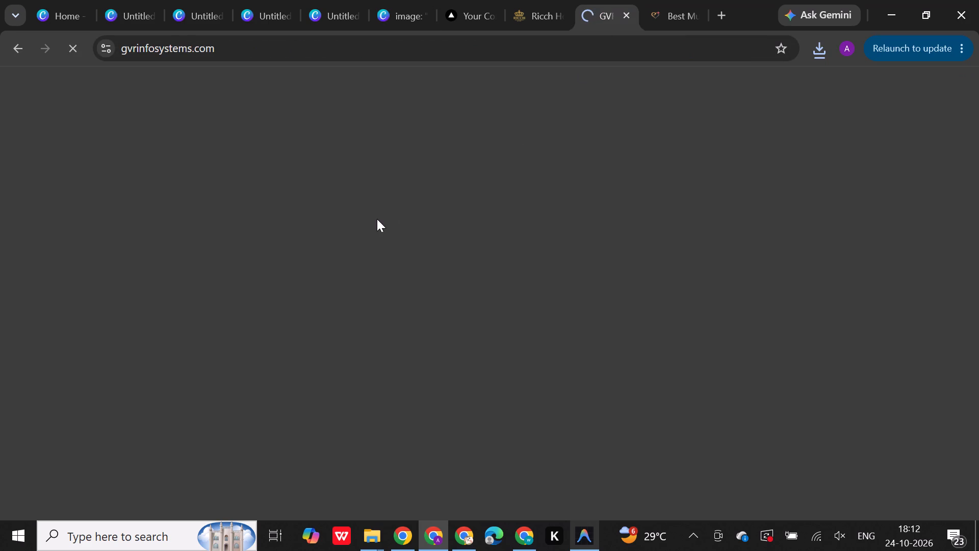
right_click(377, 219)
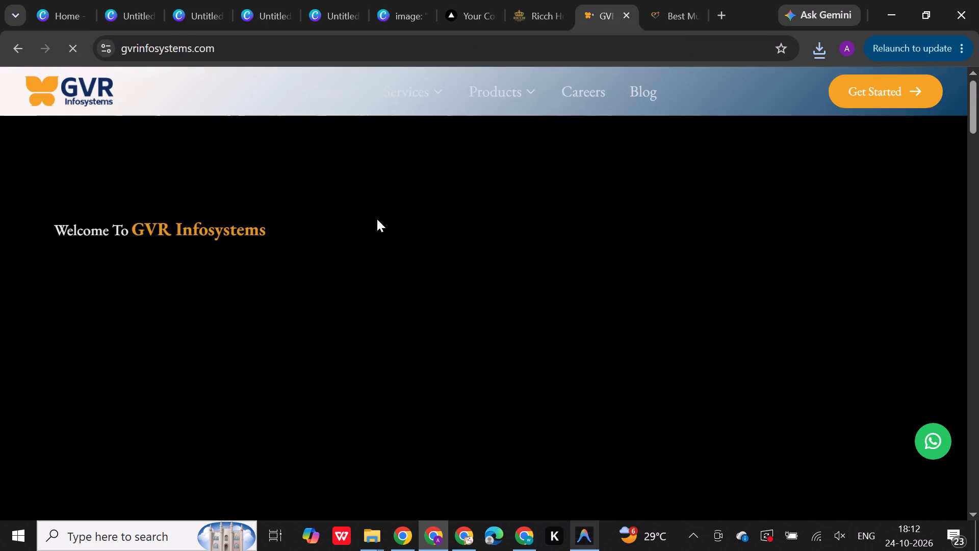
left_click(469, 502)
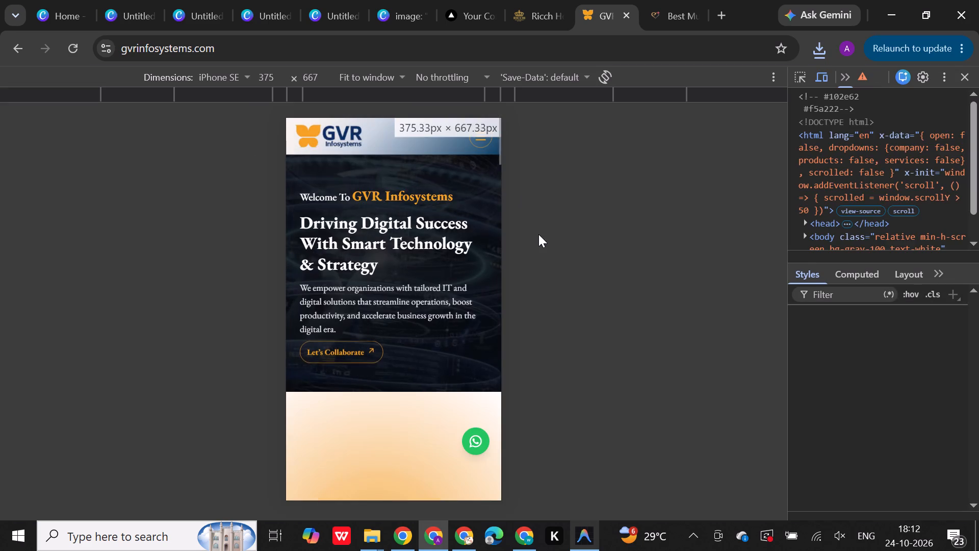
left_click(224, 80)
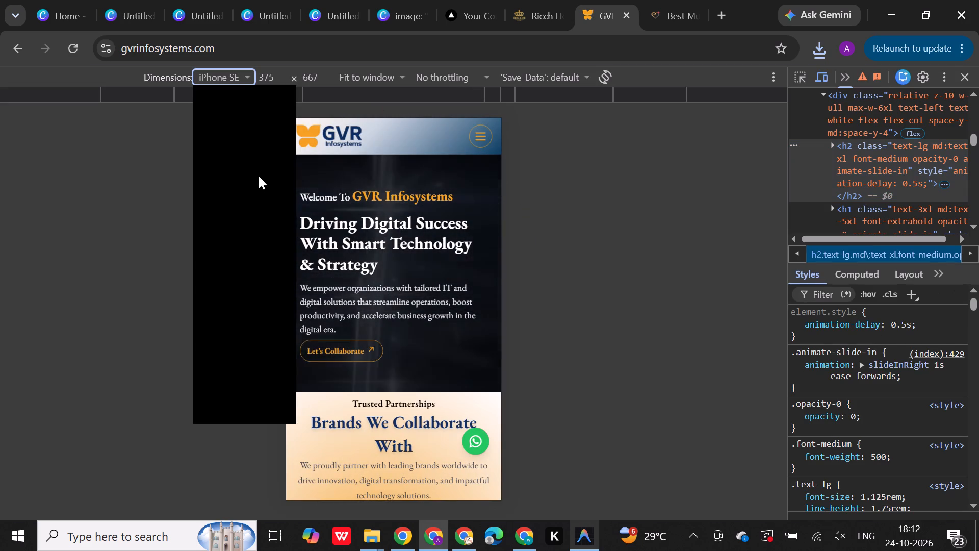
left_click(599, 236)
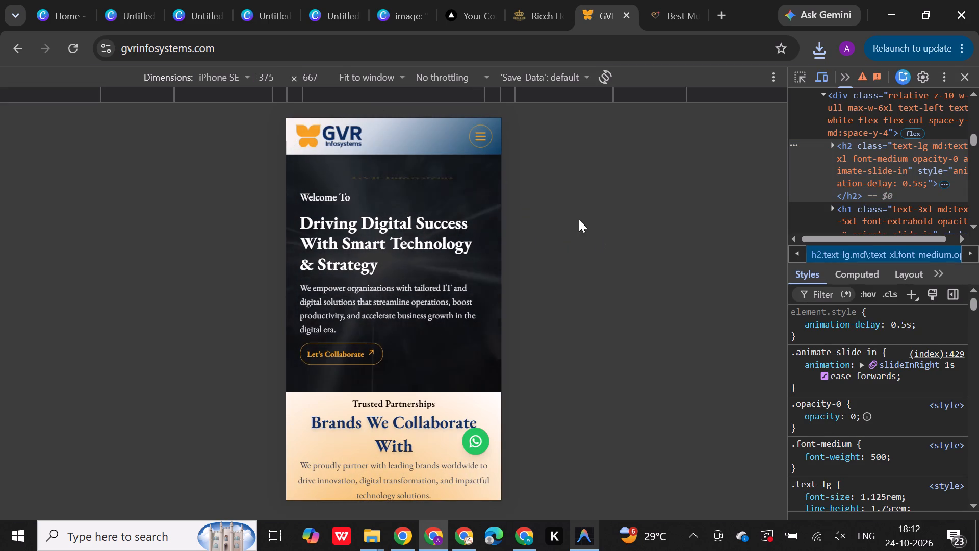
Capture a screen snip of the full GVR Infosystems mobile viewport, from the logo header to the Trusted Partnerships text.
key("shift+super+s")
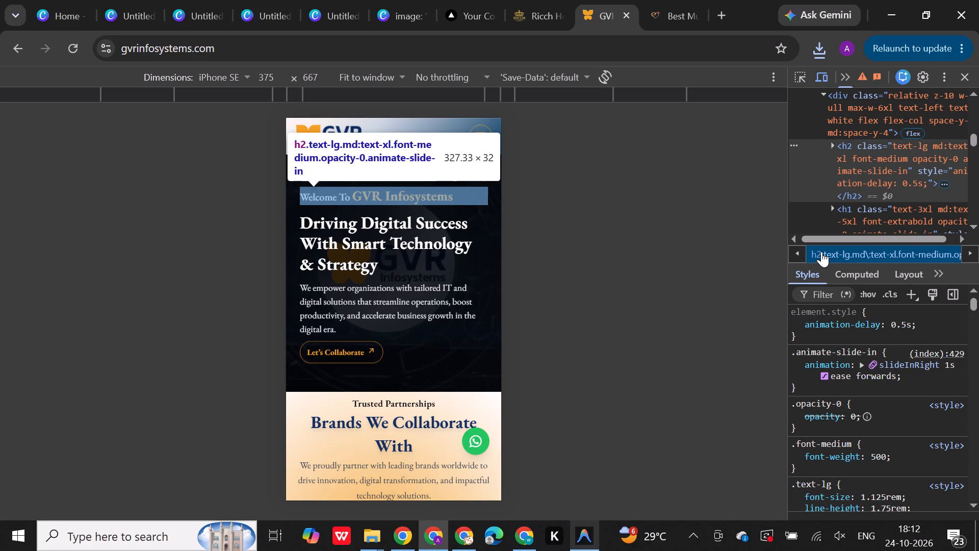
left_click(564, 19)
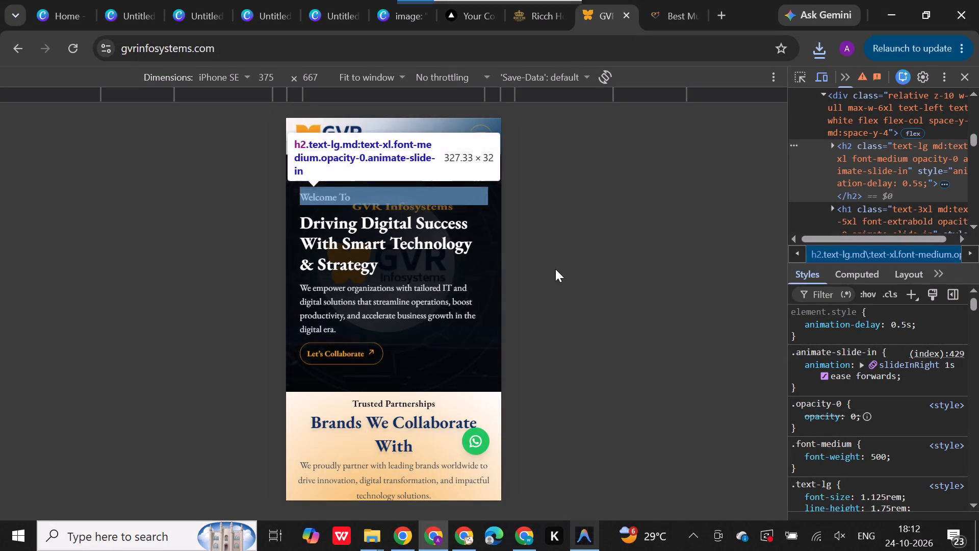
key("shift+super+s")
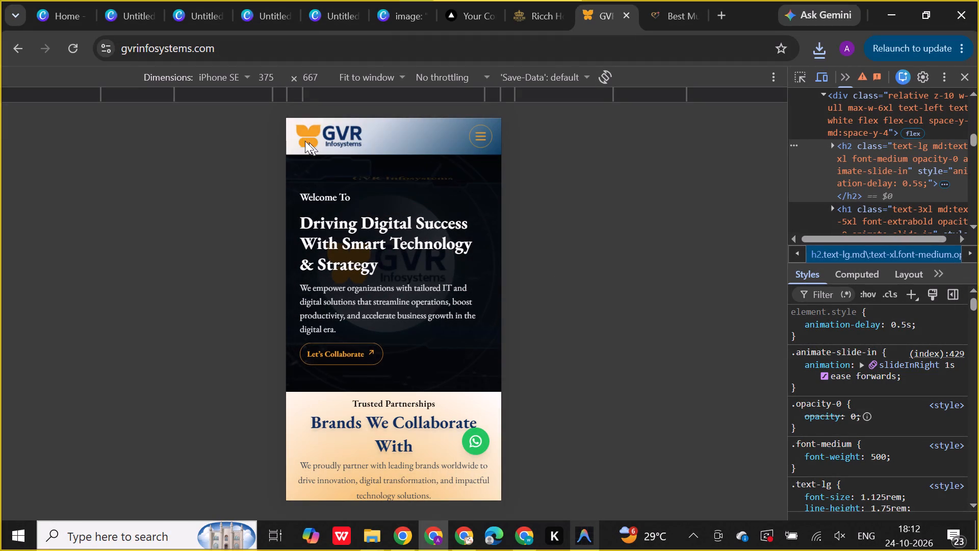
left_click_drag(284, 116, 467, 394)
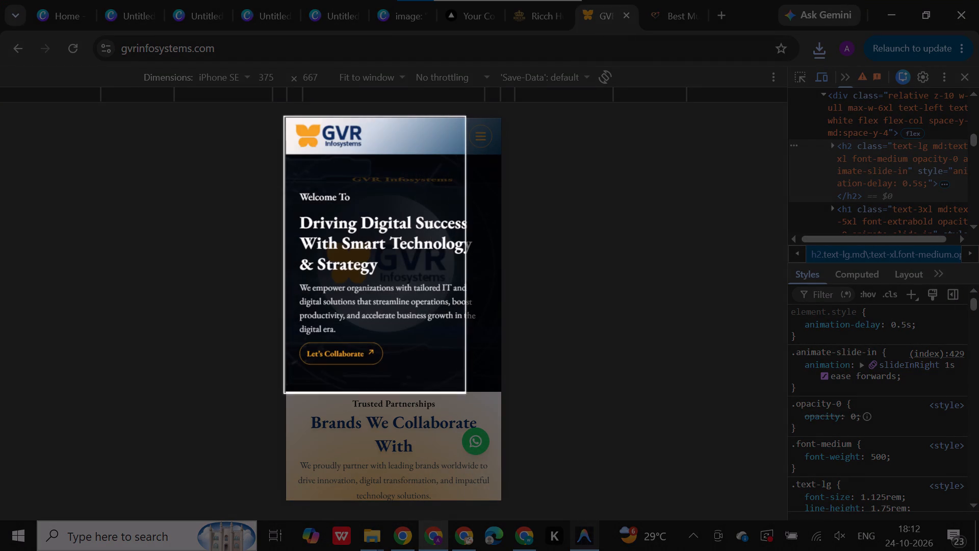
left_click_drag(467, 394, 498, 499)
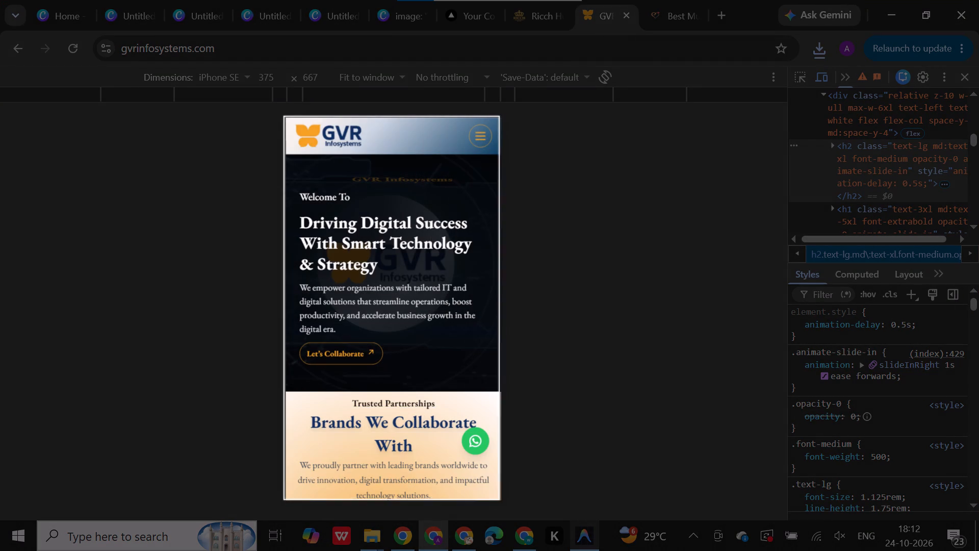
left_click_drag(498, 499, 505, 497)
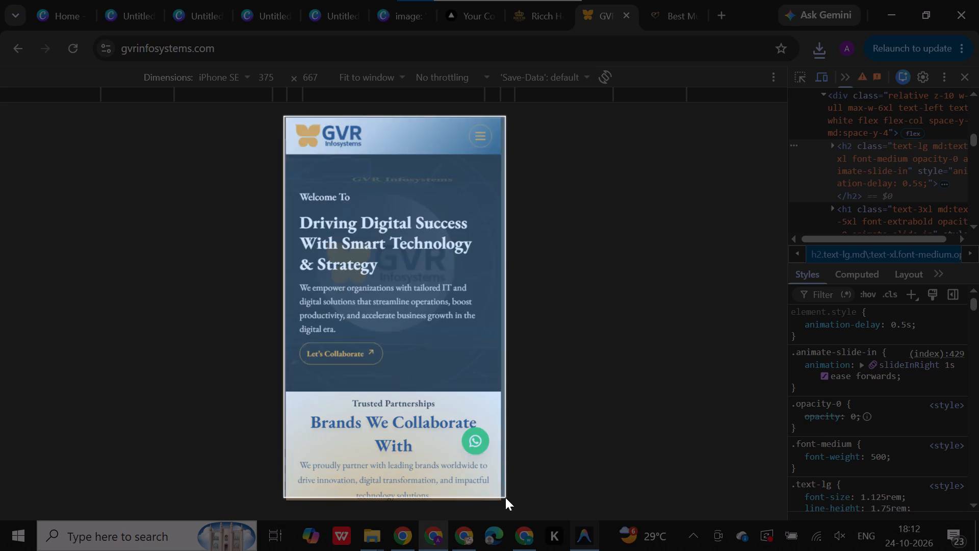
Paste the GVR Infosystems snip into the emptied Canva page and align it with the page's top edge, centred horizontally.
left_click(405, 0)
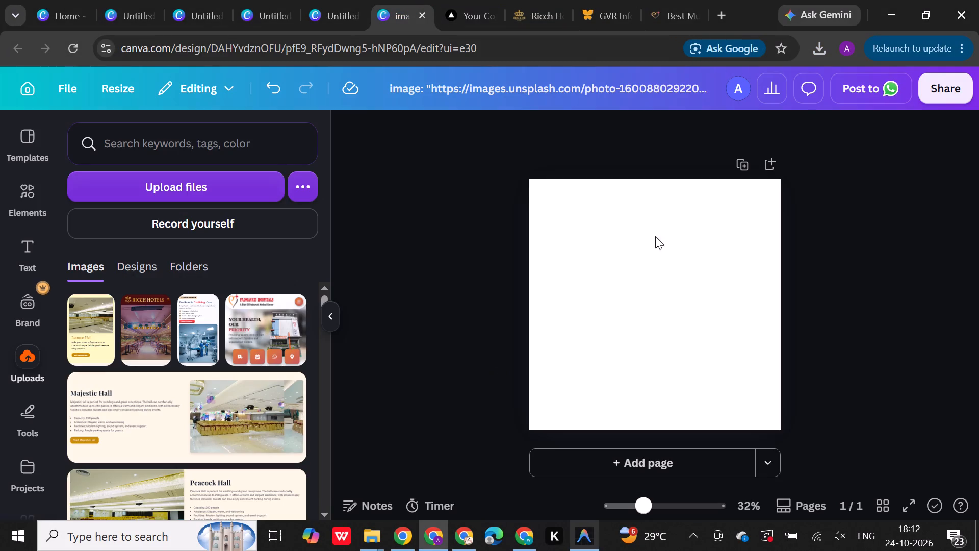
key("ctrl+v")
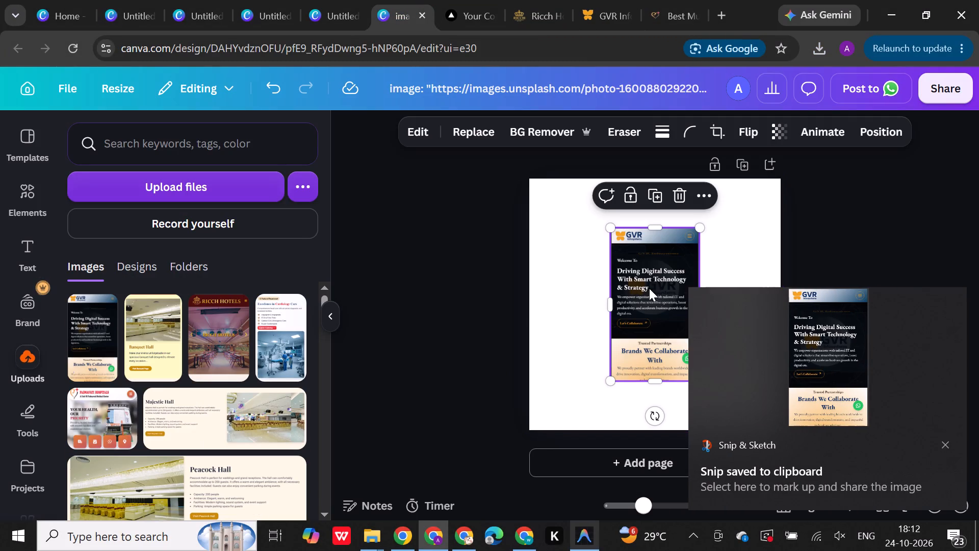
left_click_drag(649, 267, 650, 215)
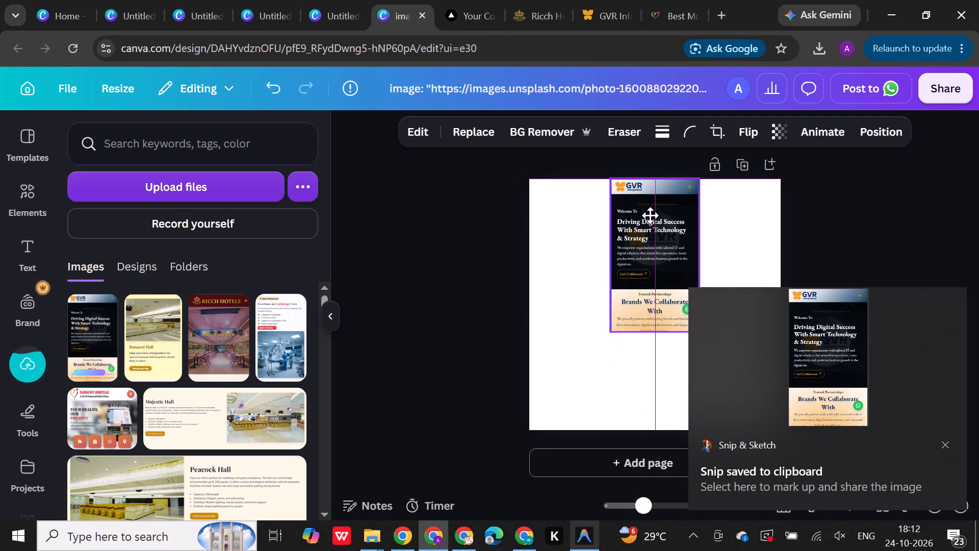
left_click_drag(650, 215, 651, 215)
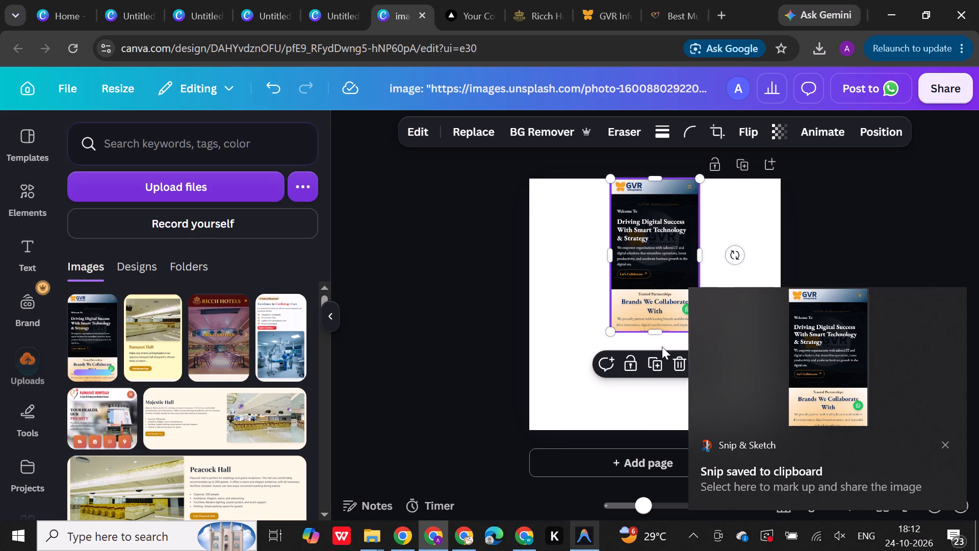
left_click(559, 316)
left_click(666, 277)
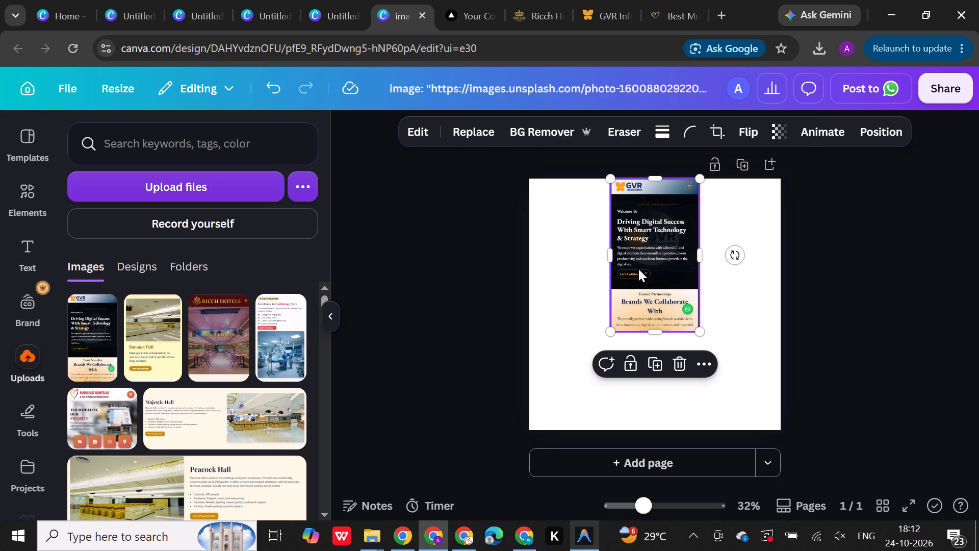
Trim the left and right edges of the GVR Infosystems snip slightly so its white side margins are cropped off.
left_click(610, 258)
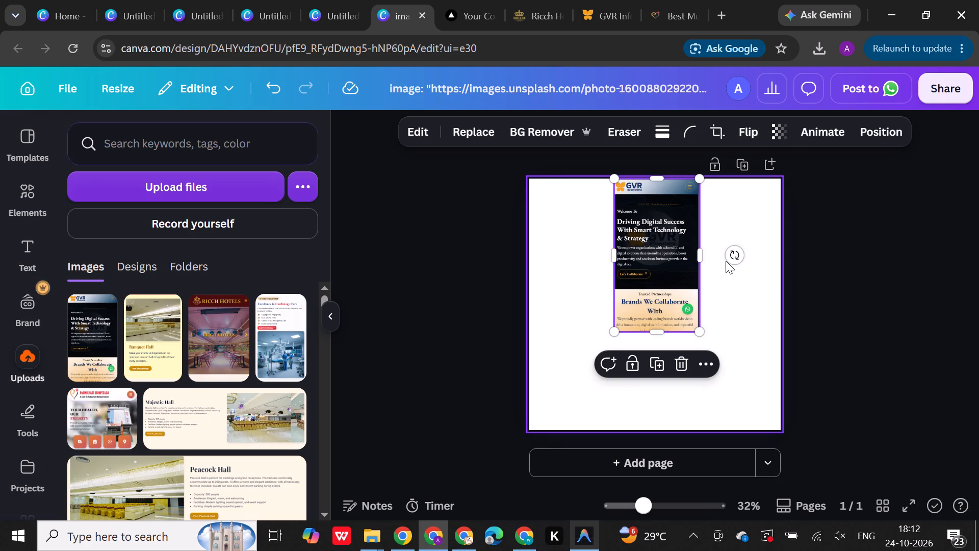
left_click(700, 257)
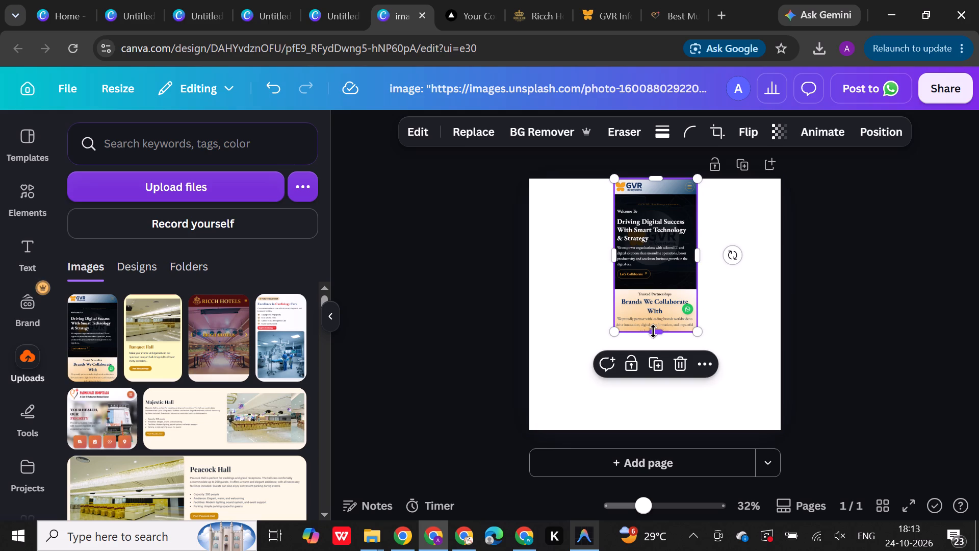
Switch to the GVR Infosystems mobile page and bring its whole Trusted Partnerships section into view, including the brand logos.
left_click(585, 0)
scroll(480, 340, "down", 5)
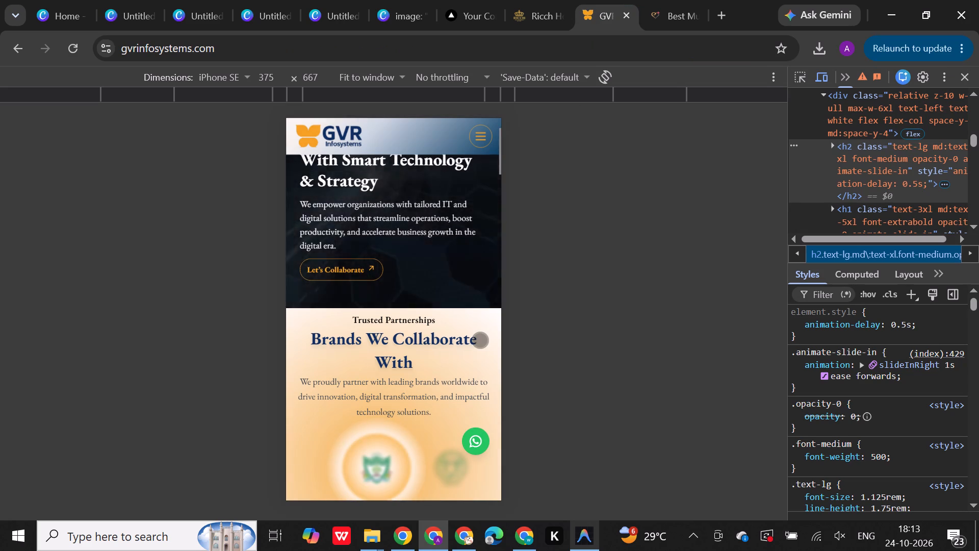
scroll(480, 340, "down", 4)
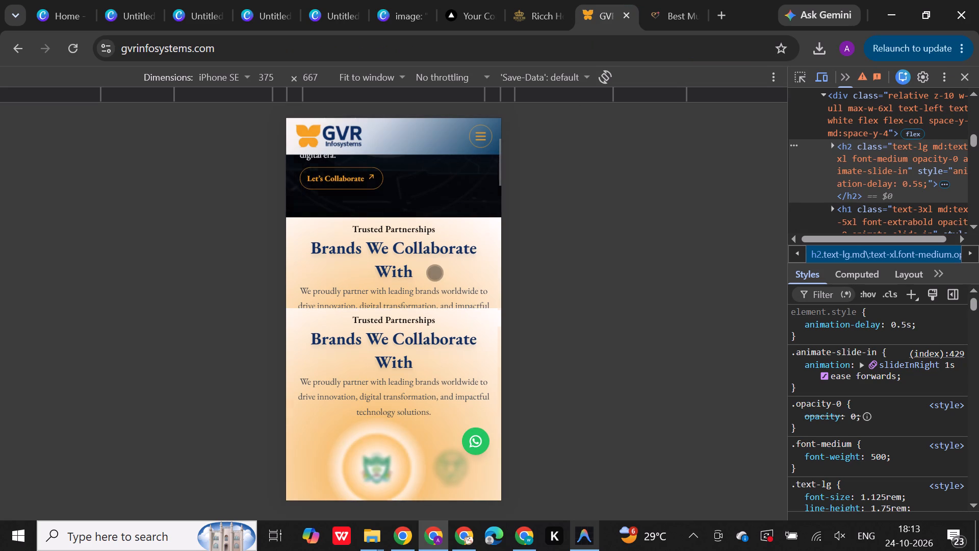
scroll(435, 273, "up", 6)
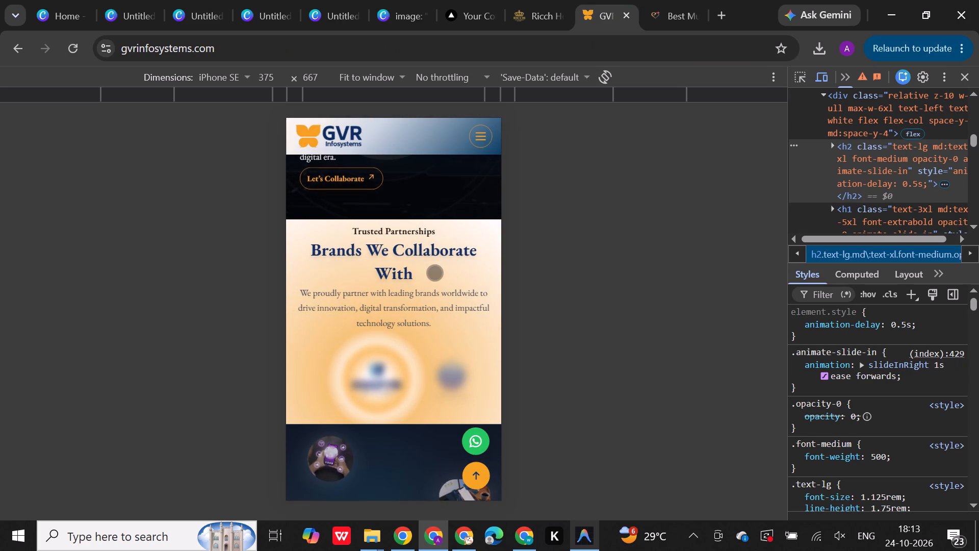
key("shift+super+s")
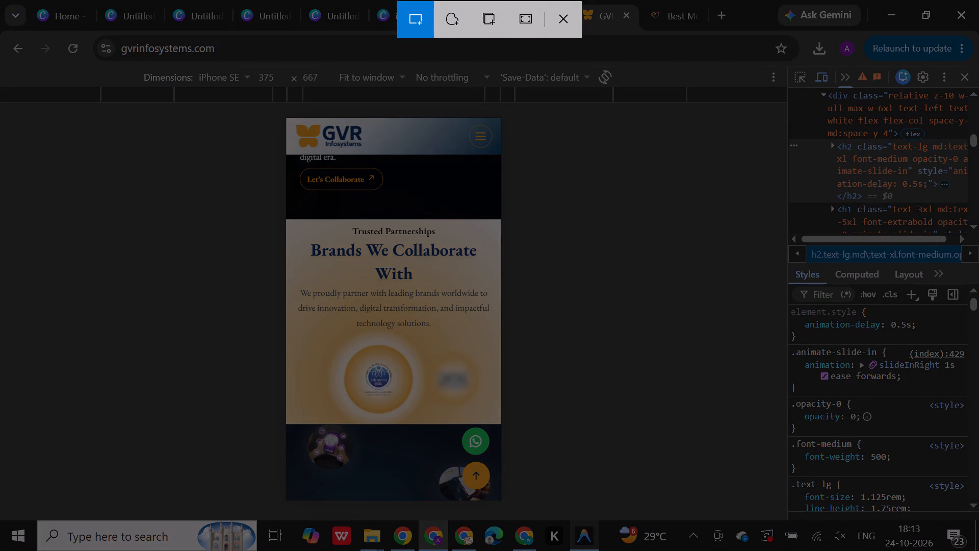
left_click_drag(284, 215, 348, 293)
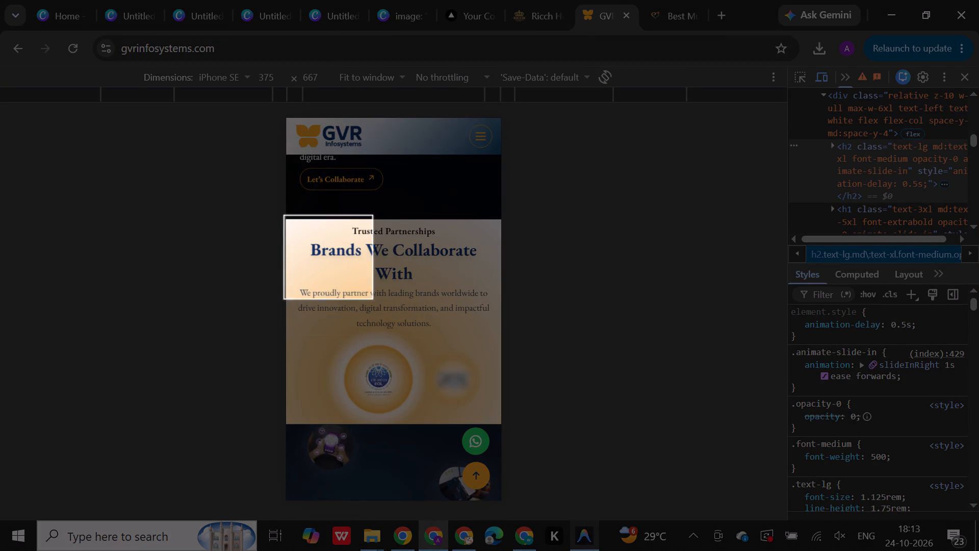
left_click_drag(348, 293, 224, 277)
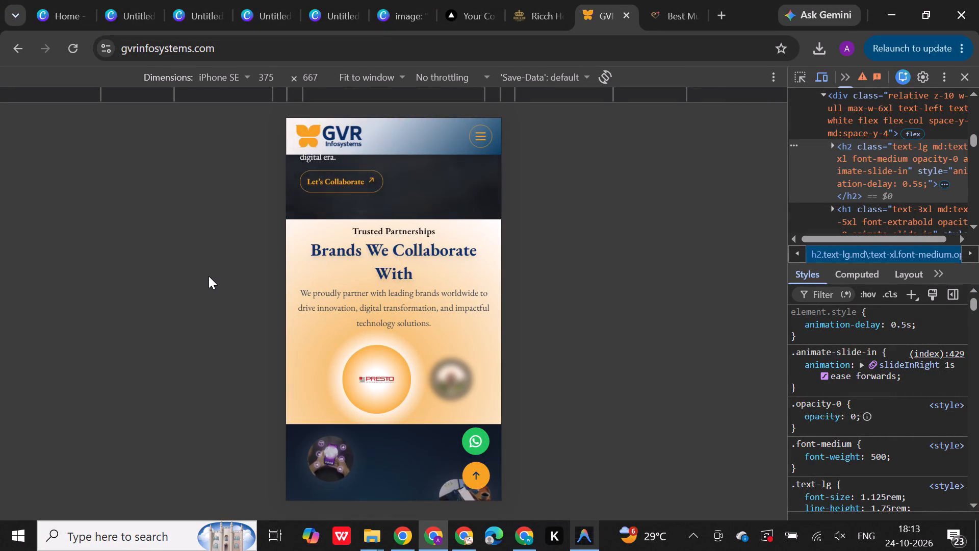
Capture a screen snip of the full-width Trusted Partnerships section, from its heading down to just below the brand logo circles.
key("shift+super+s")
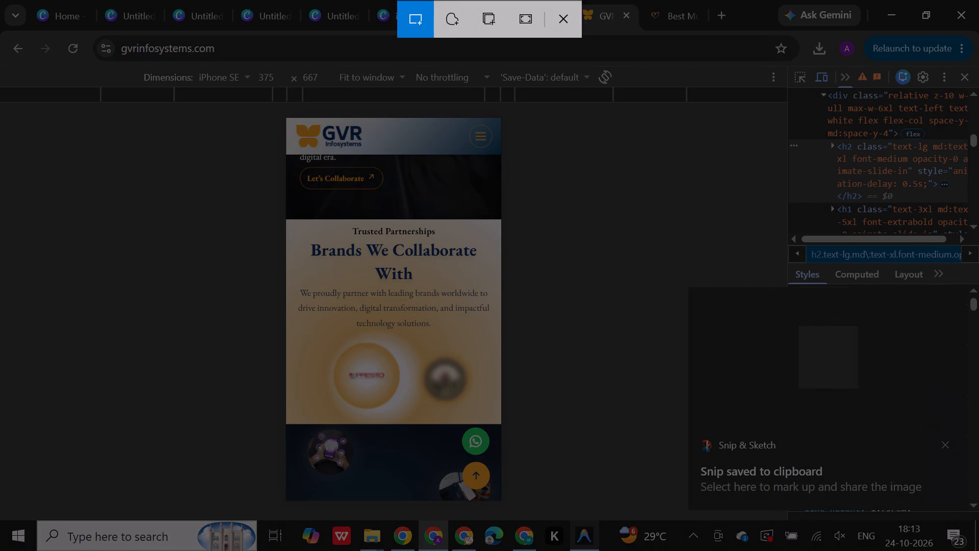
left_click_drag(286, 218, 407, 364)
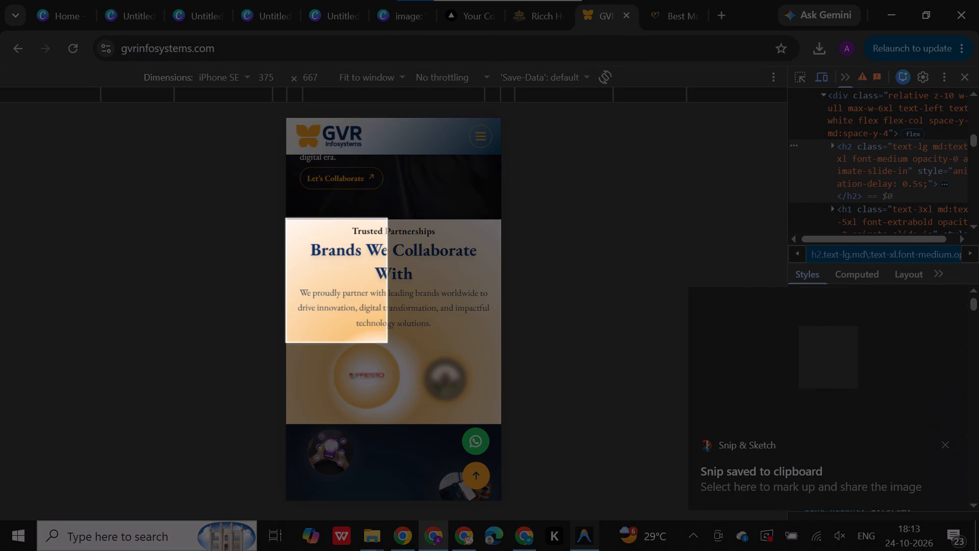
left_click_drag(407, 364, 491, 419)
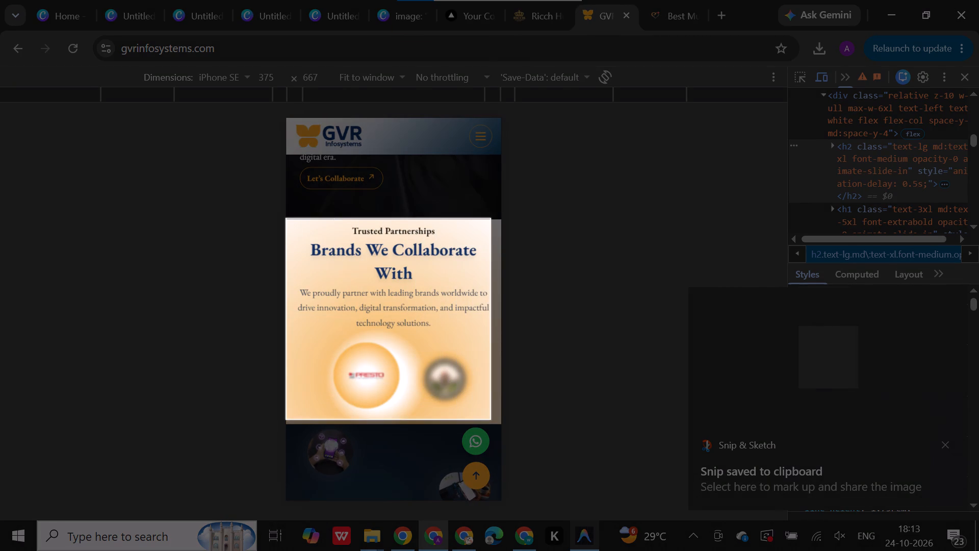
left_click_drag(491, 419, 505, 420)
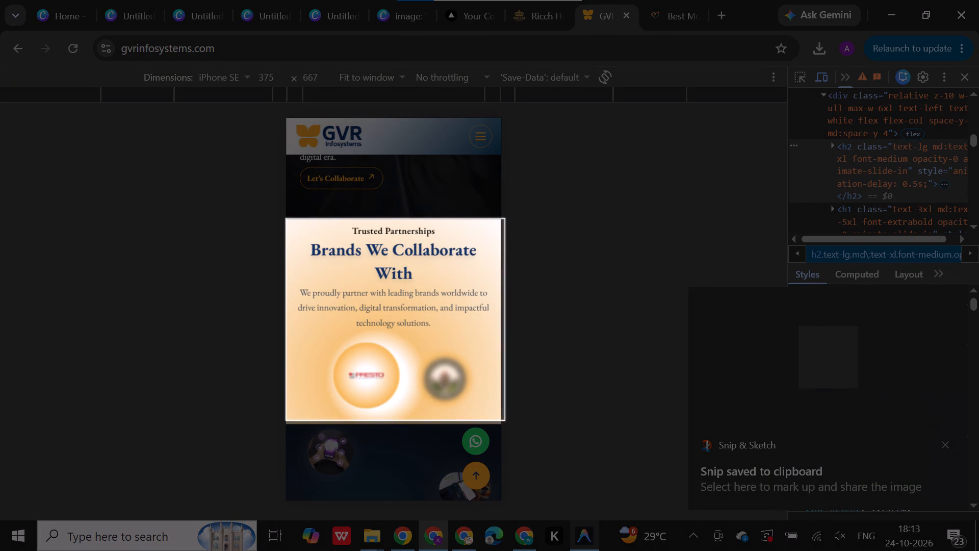
left_click_drag(505, 420, 501, 417)
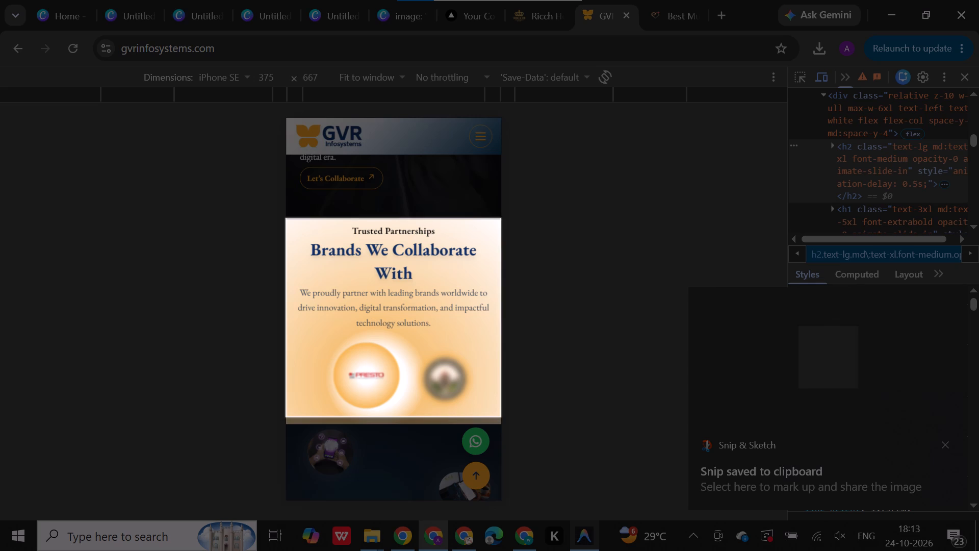
left_click_drag(501, 417, 500, 422)
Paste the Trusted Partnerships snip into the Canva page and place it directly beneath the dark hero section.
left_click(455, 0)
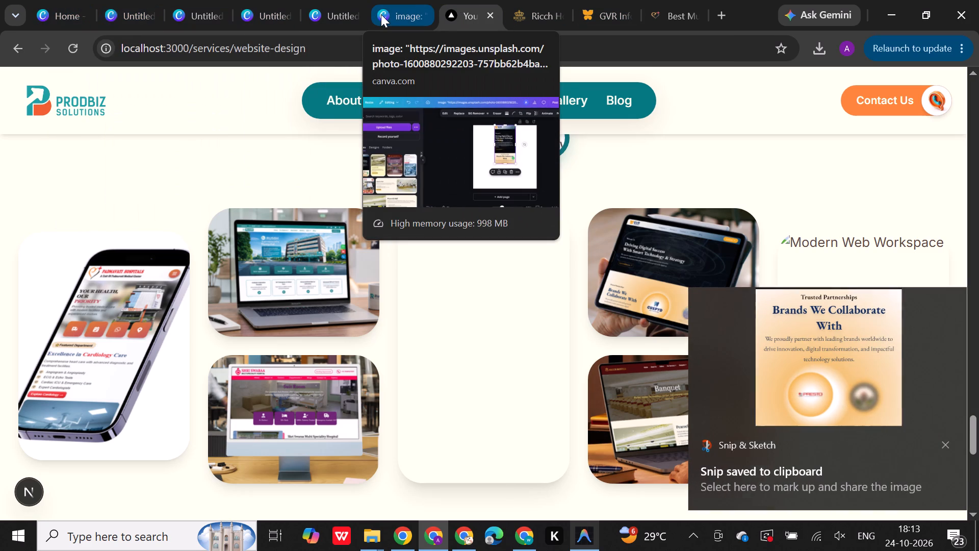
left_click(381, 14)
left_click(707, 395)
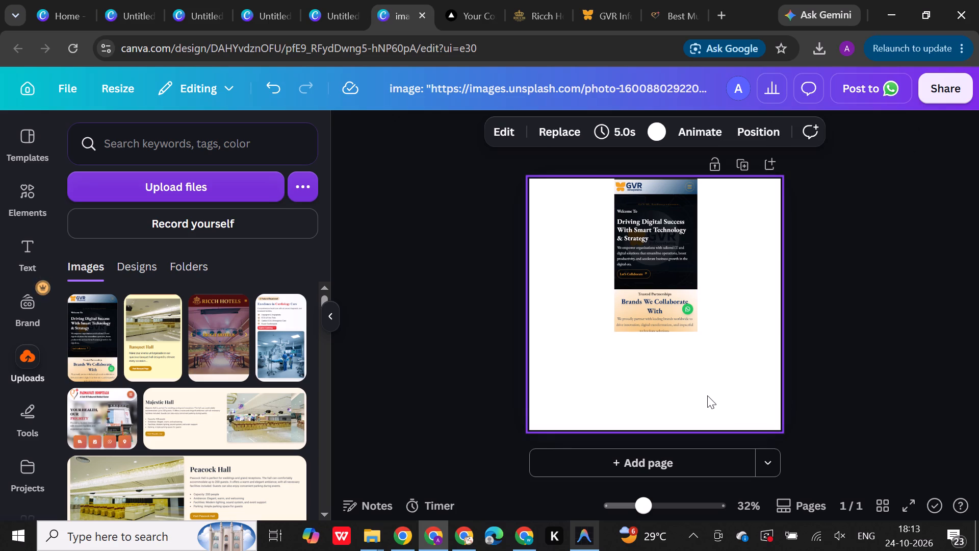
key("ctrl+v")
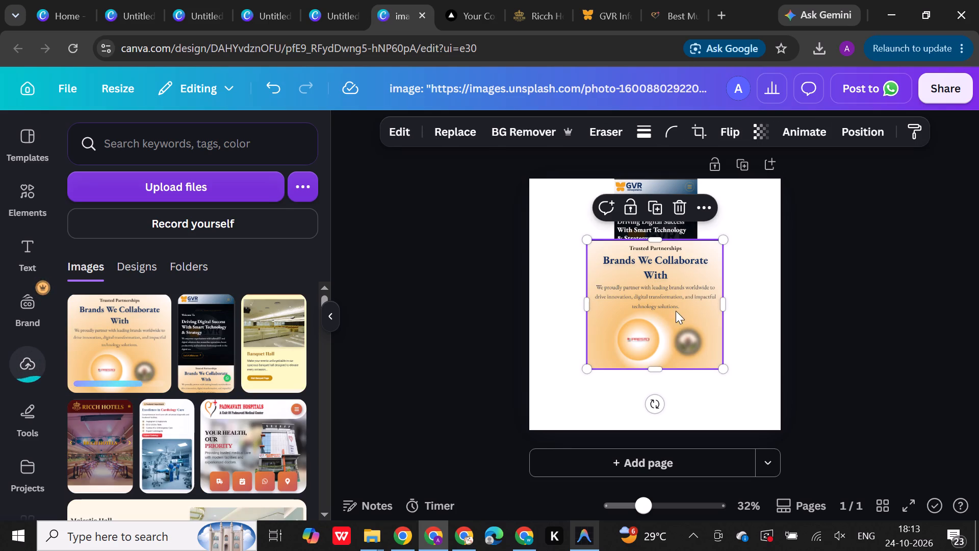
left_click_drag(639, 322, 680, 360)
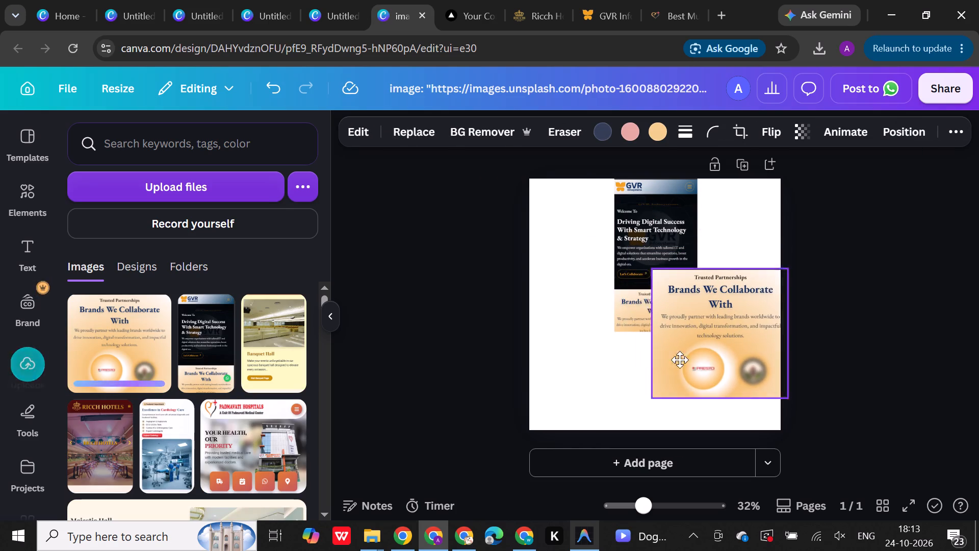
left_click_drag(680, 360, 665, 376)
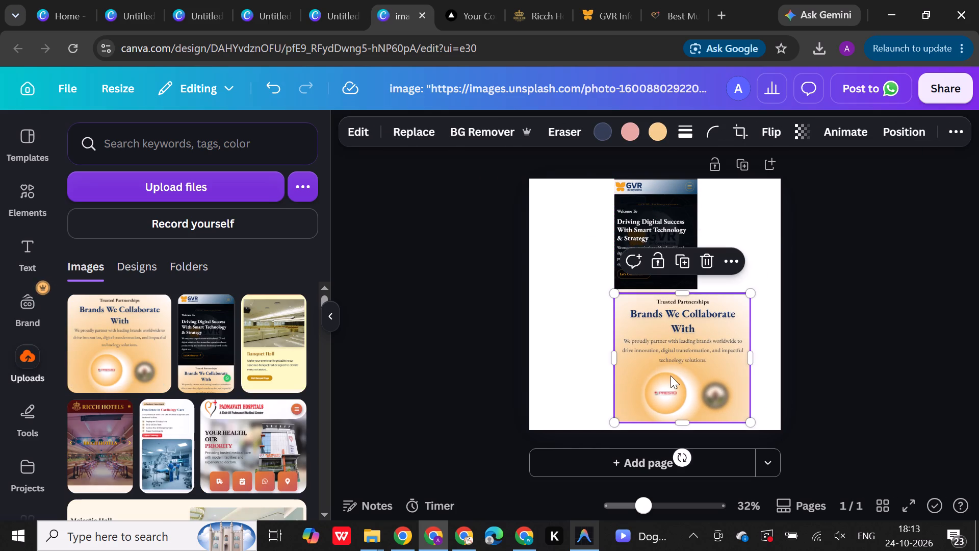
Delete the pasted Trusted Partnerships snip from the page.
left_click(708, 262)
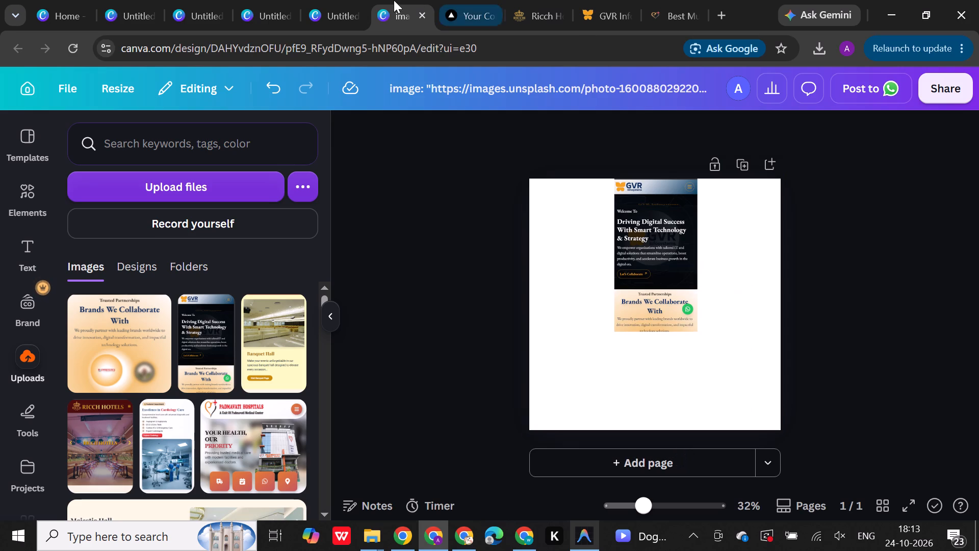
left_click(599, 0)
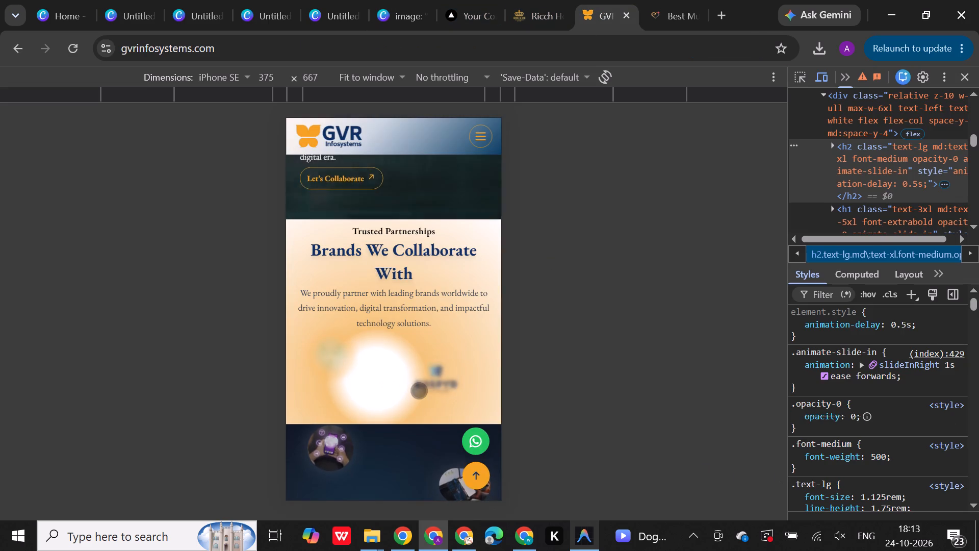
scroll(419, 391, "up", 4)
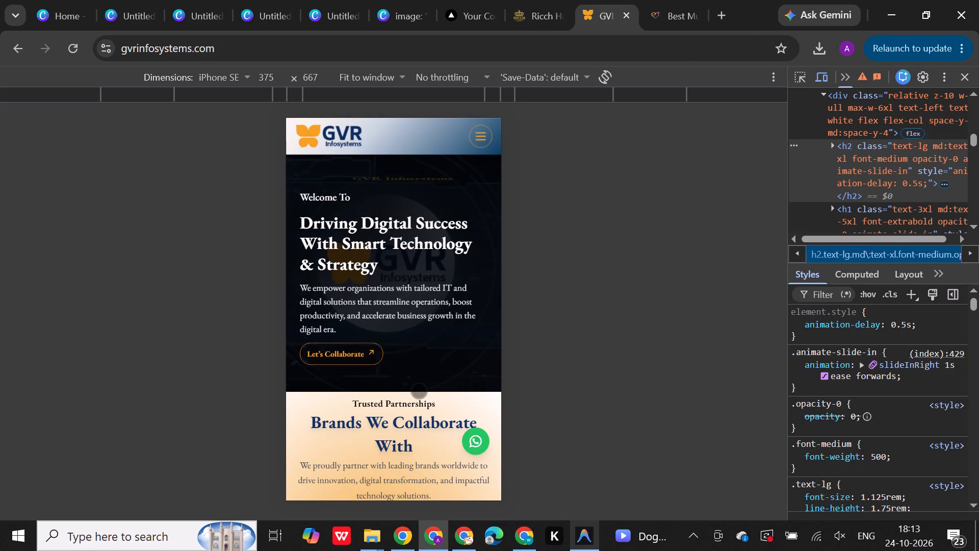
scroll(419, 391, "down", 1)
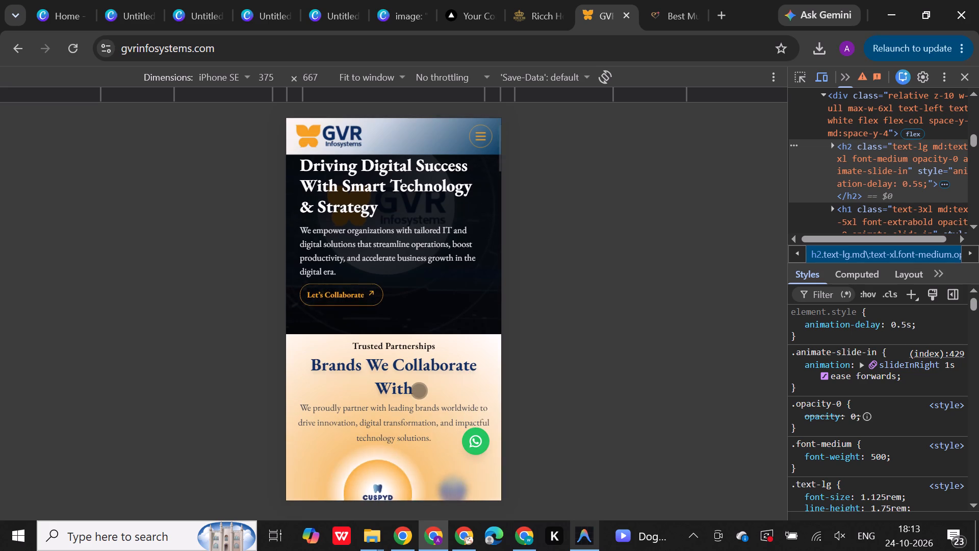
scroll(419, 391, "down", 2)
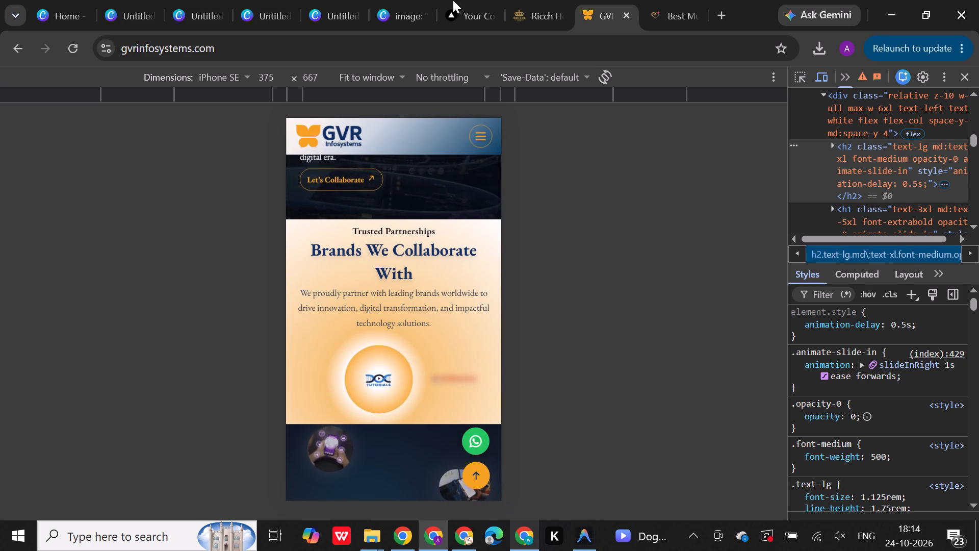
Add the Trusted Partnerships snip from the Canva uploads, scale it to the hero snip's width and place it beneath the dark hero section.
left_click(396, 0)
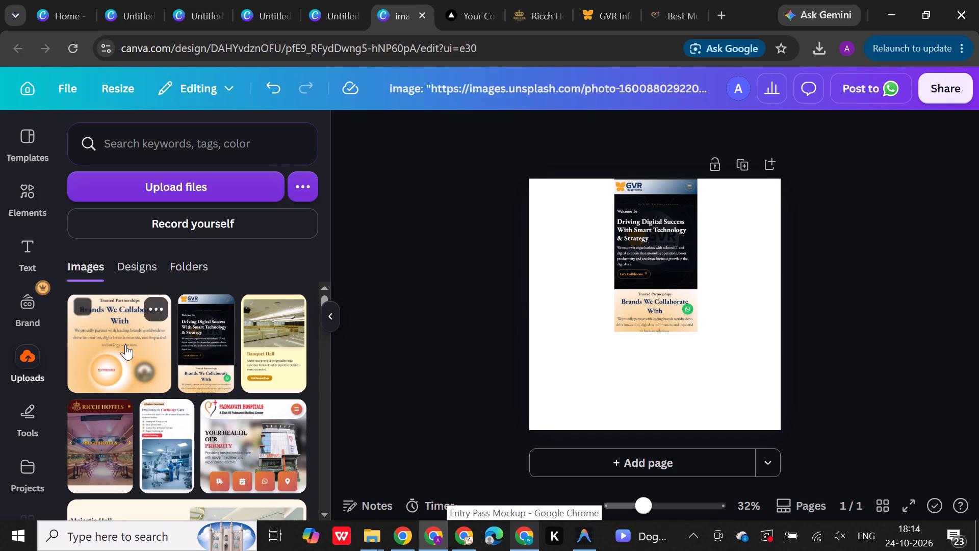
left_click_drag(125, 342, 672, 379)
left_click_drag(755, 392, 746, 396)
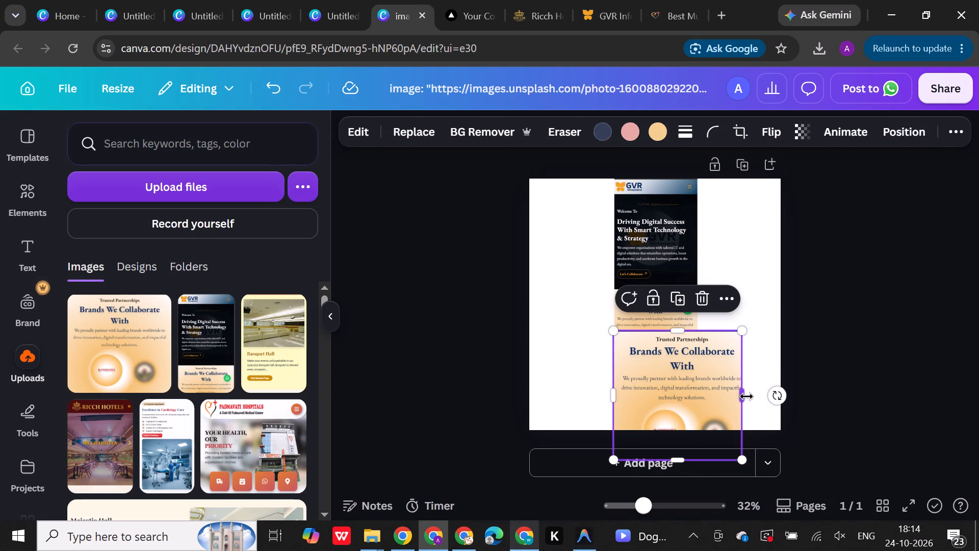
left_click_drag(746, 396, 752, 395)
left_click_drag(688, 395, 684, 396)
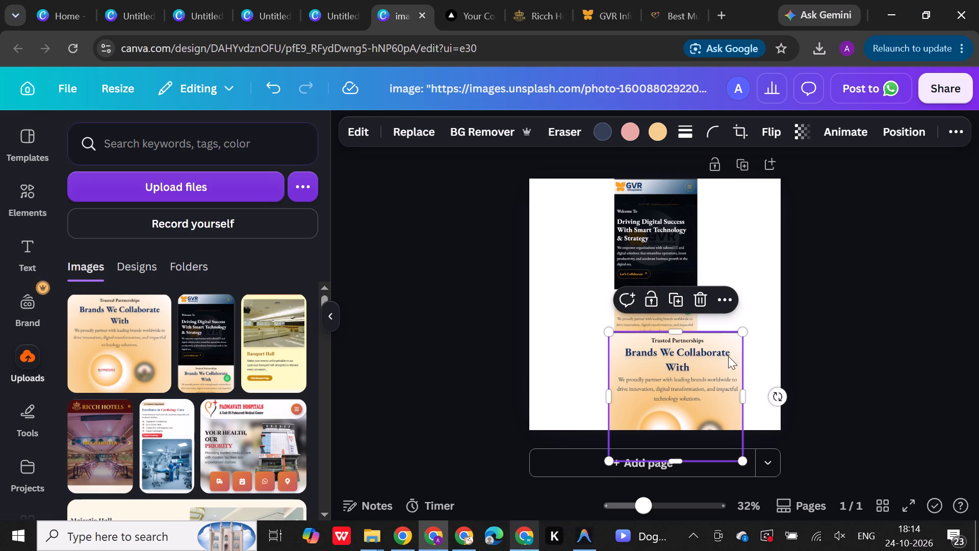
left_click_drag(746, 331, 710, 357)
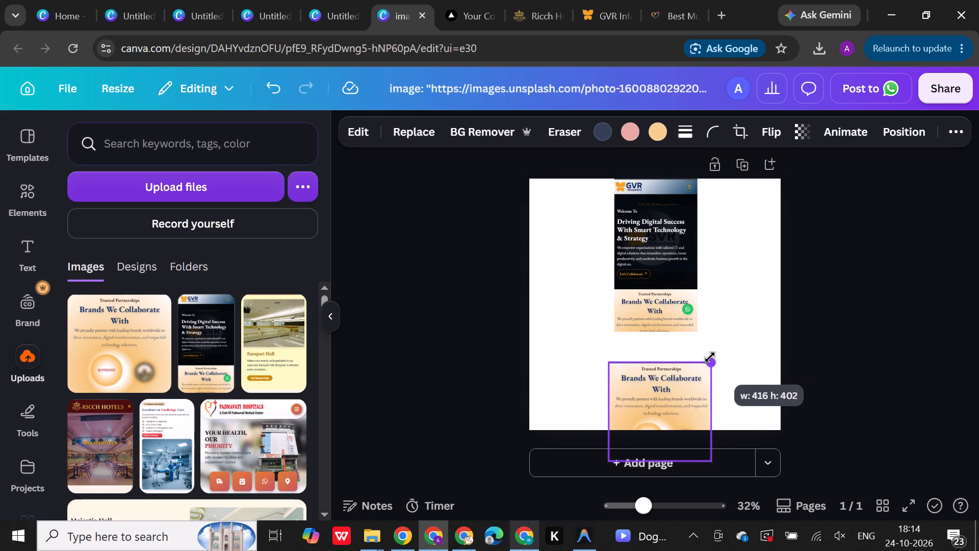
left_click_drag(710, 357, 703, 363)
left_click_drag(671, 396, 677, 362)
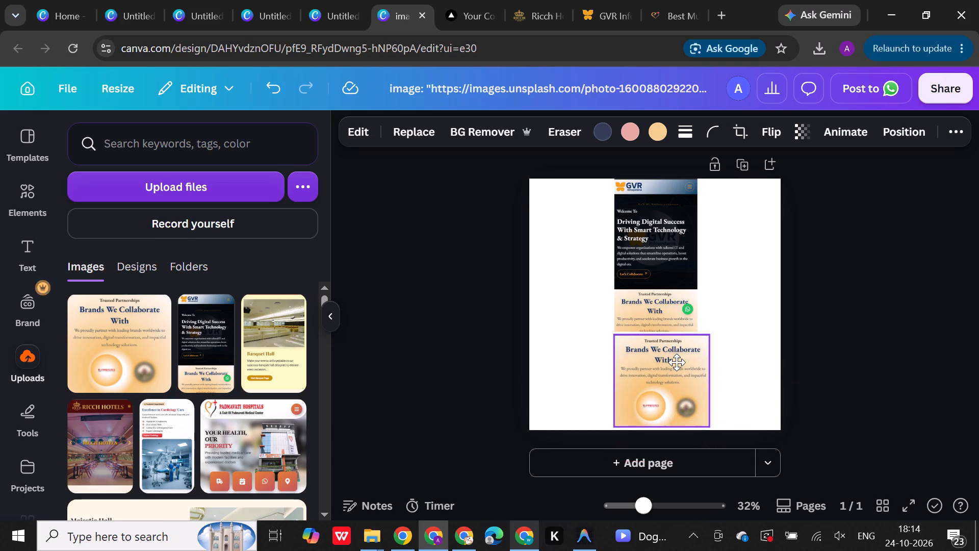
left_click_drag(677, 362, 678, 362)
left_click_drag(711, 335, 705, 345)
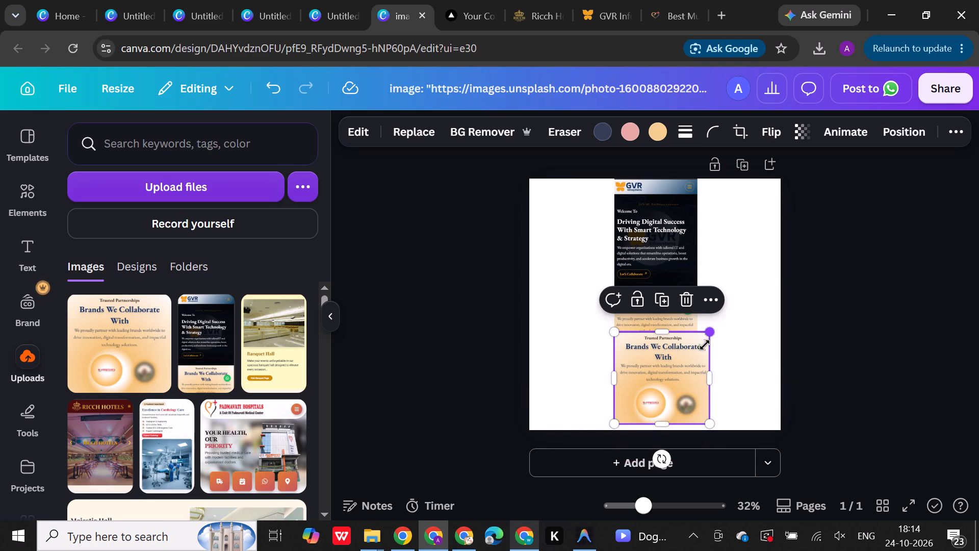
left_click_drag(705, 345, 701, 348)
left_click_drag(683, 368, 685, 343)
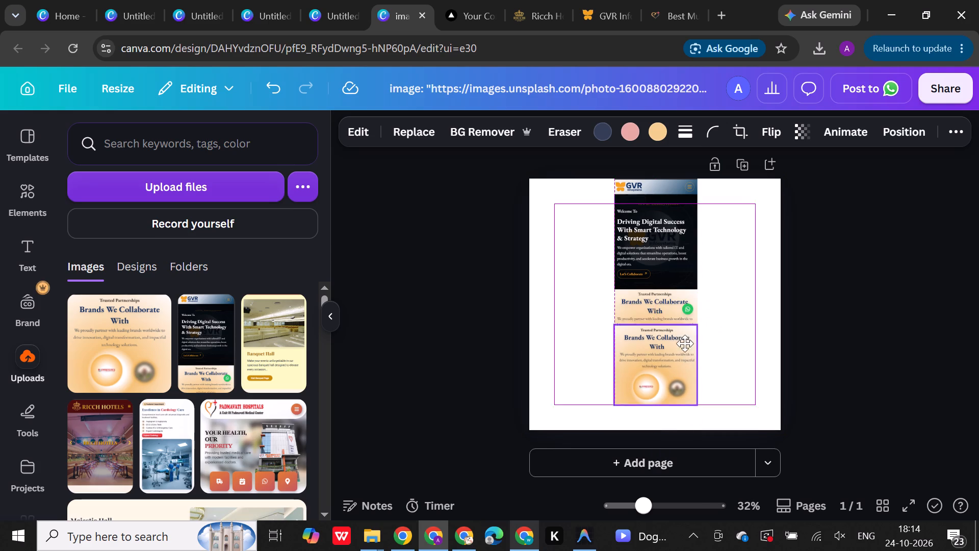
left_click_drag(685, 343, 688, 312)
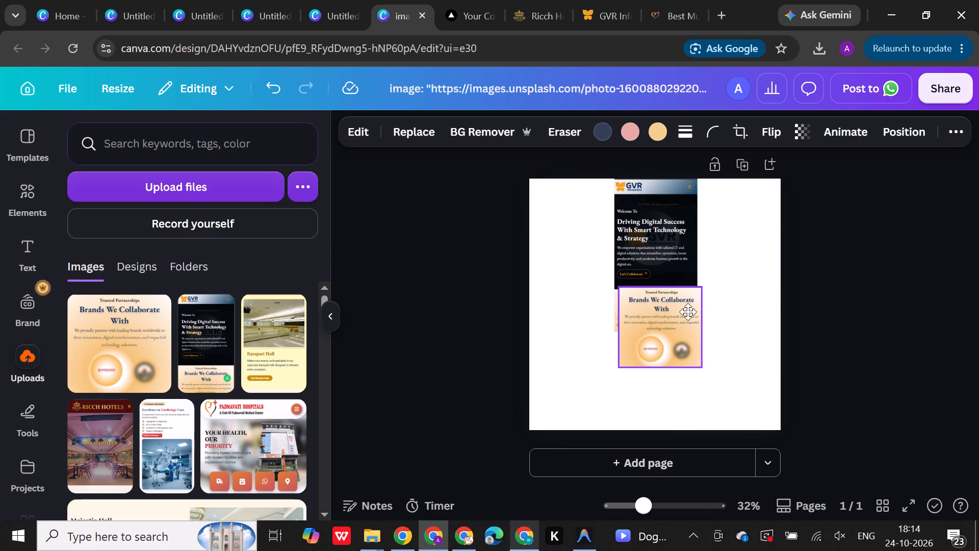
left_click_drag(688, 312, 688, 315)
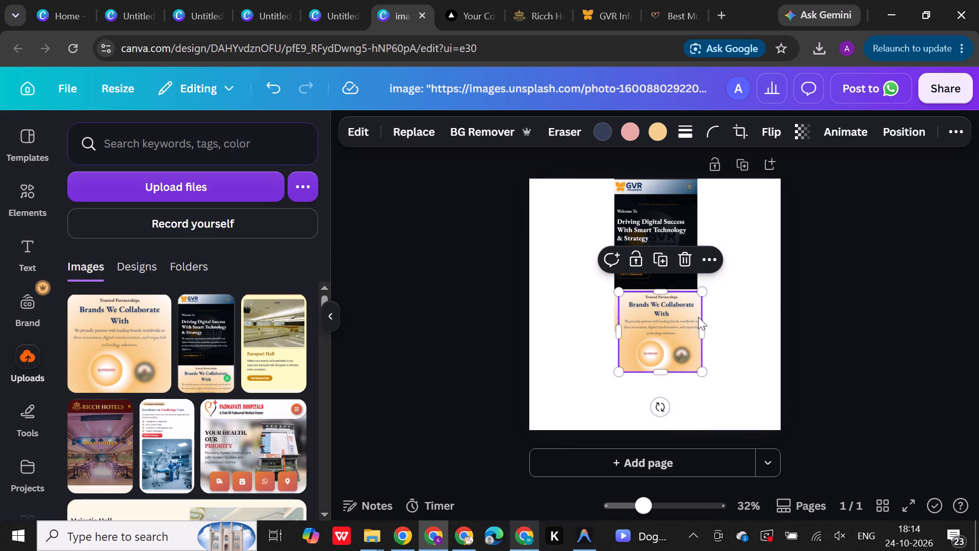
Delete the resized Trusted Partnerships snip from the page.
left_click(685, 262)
Capture a screen snip of the GVR Infosystems mobile viewport showing the logo header, Trusted Partnerships and Our Commitment To Client Satisfaction sections.
left_click(601, 0)
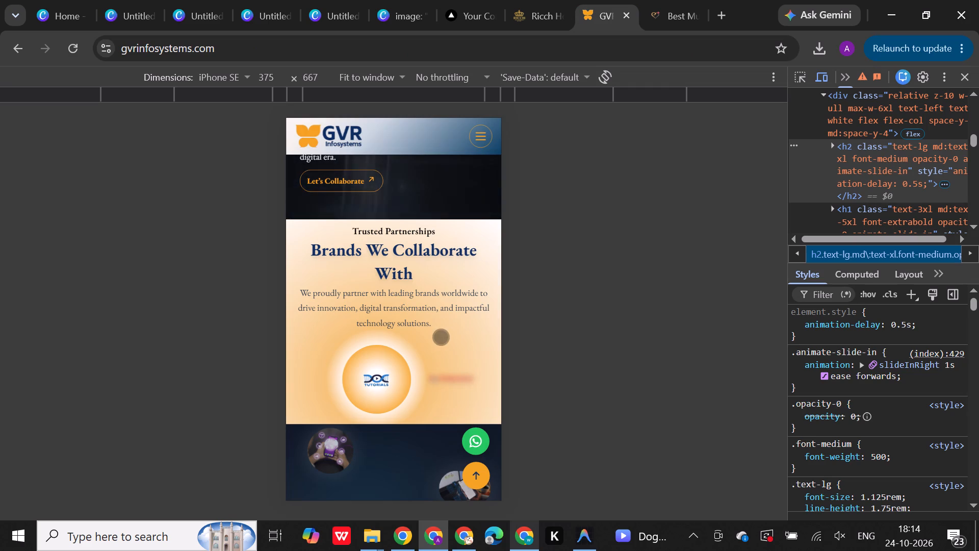
scroll(433, 333, "down", 2)
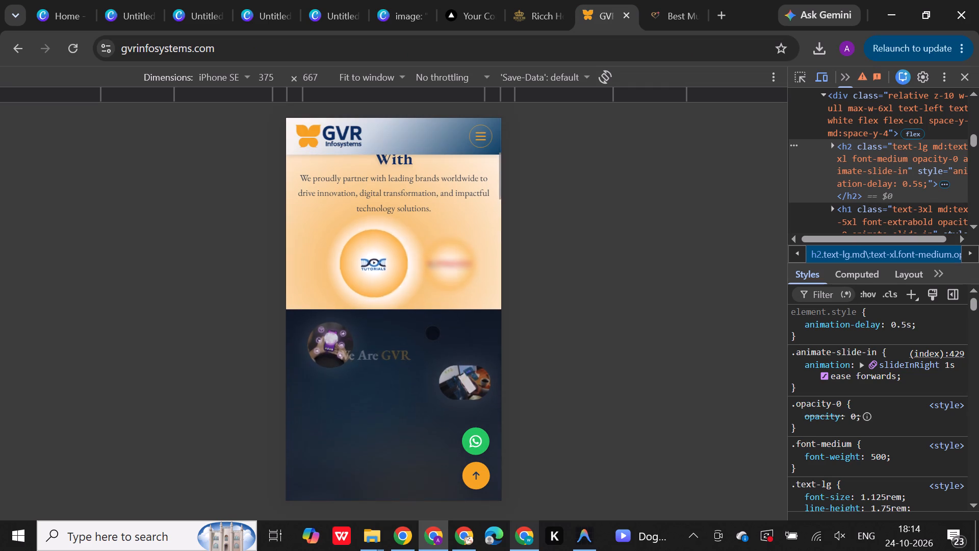
scroll(433, 333, "up", 1)
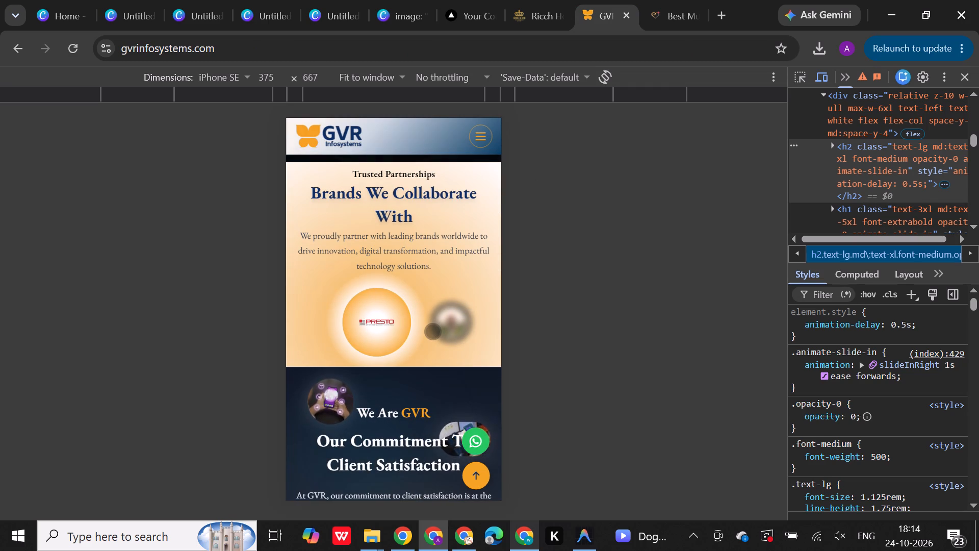
key("shift+super+s")
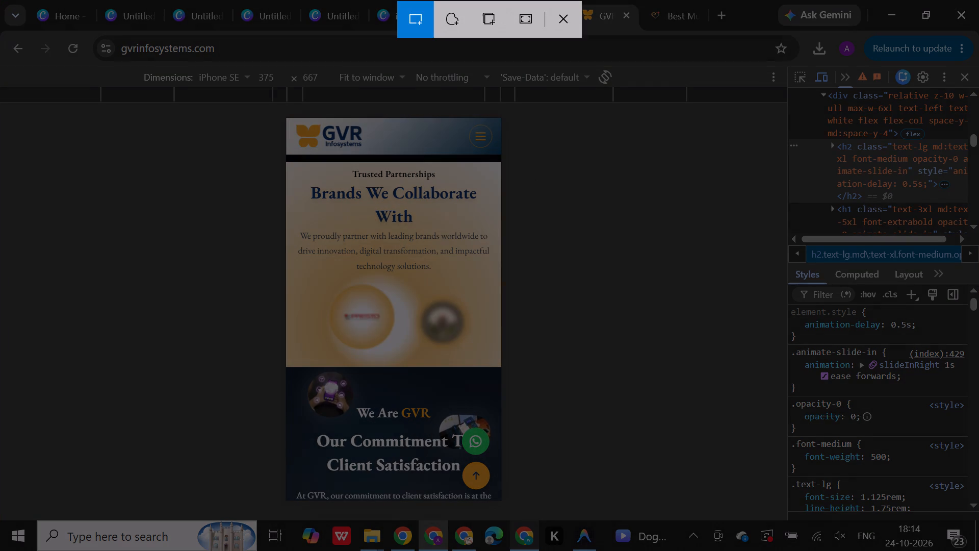
left_click_drag(287, 117, 378, 275)
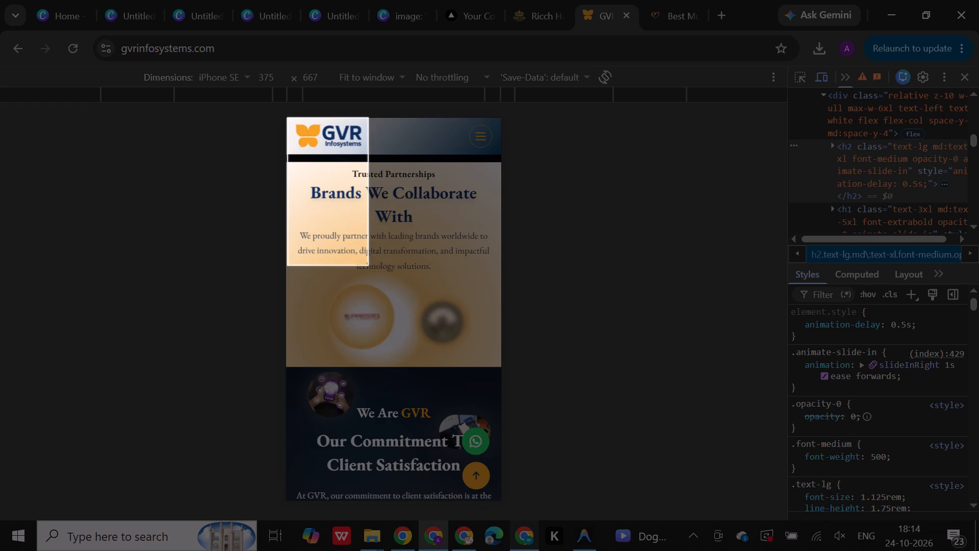
left_click_drag(378, 275, 504, 498)
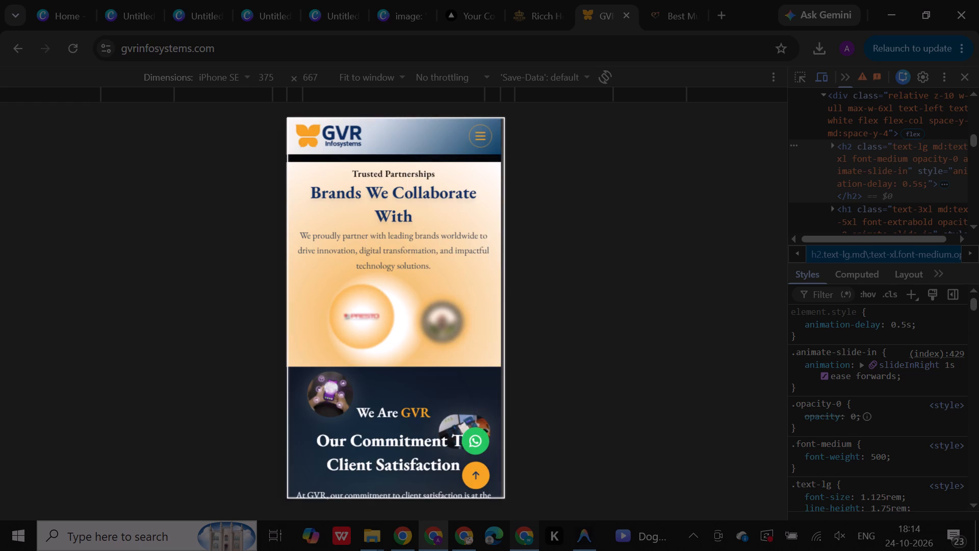
left_click_drag(504, 498, 499, 500)
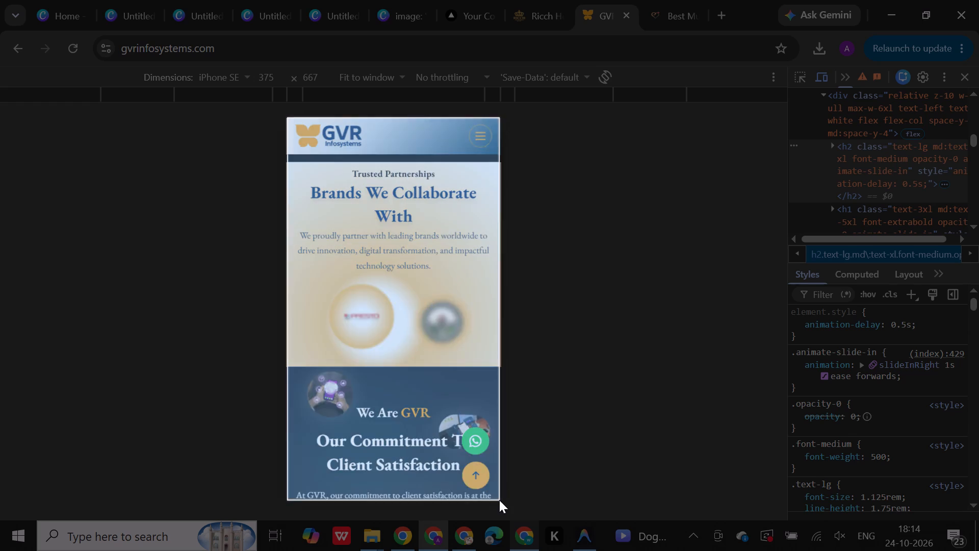
Paste the new GVR Infosystems viewport snip into the Canva page and dismiss the snip notification.
left_click(403, 0)
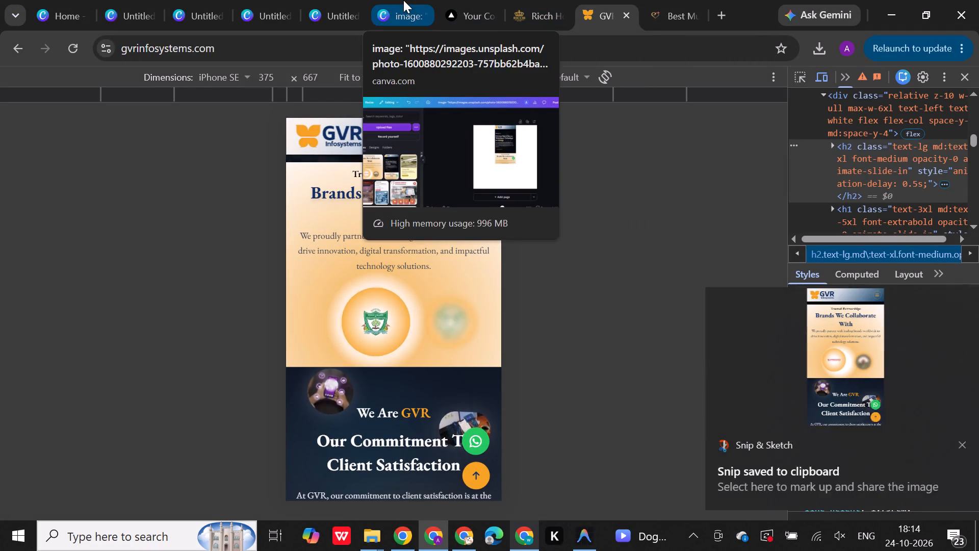
key("ctrl+v")
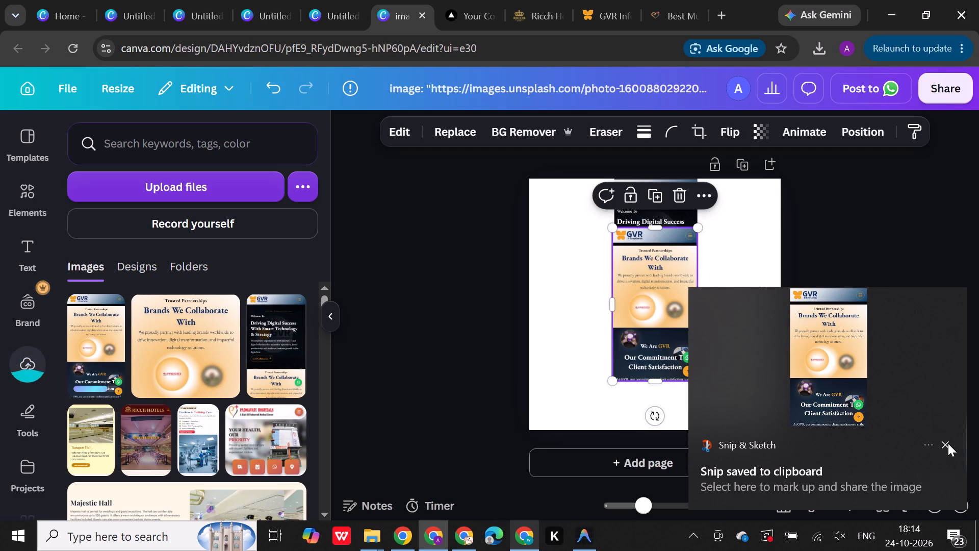
left_click(948, 443)
Crop the GVR logo header off the top of the pasted snip and move the snip beneath the dark hero section.
left_click_drag(657, 226, 662, 255)
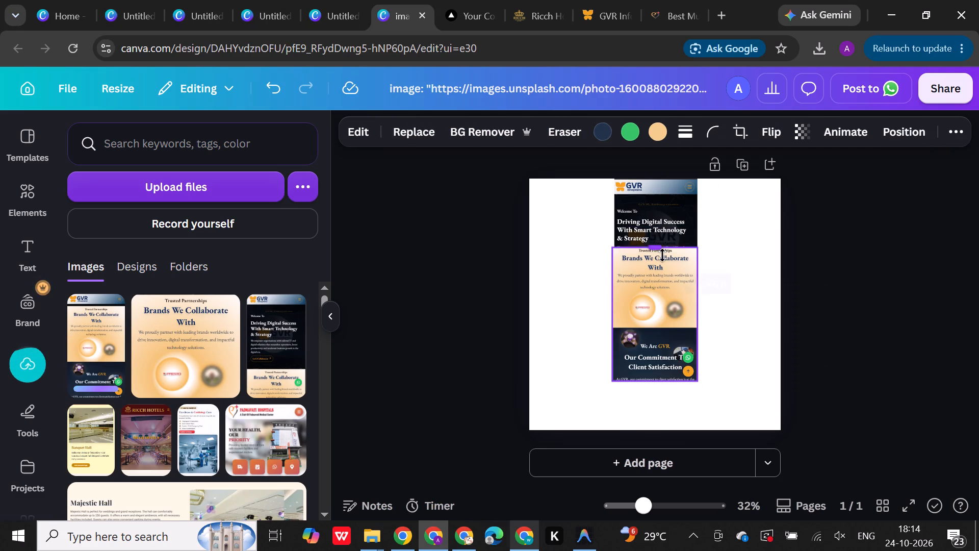
left_click_drag(662, 255, 659, 241)
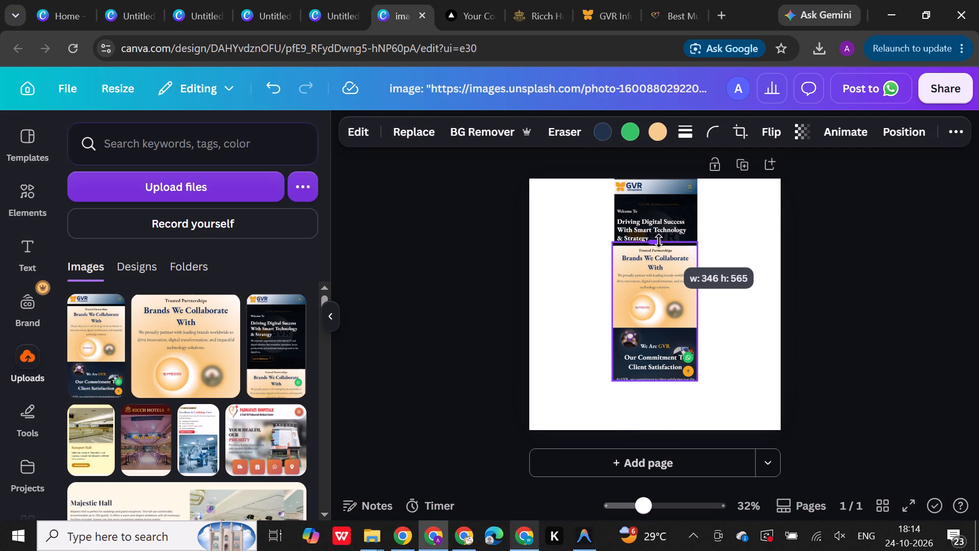
left_click_drag(659, 241, 660, 243)
left_click_drag(662, 306, 666, 342)
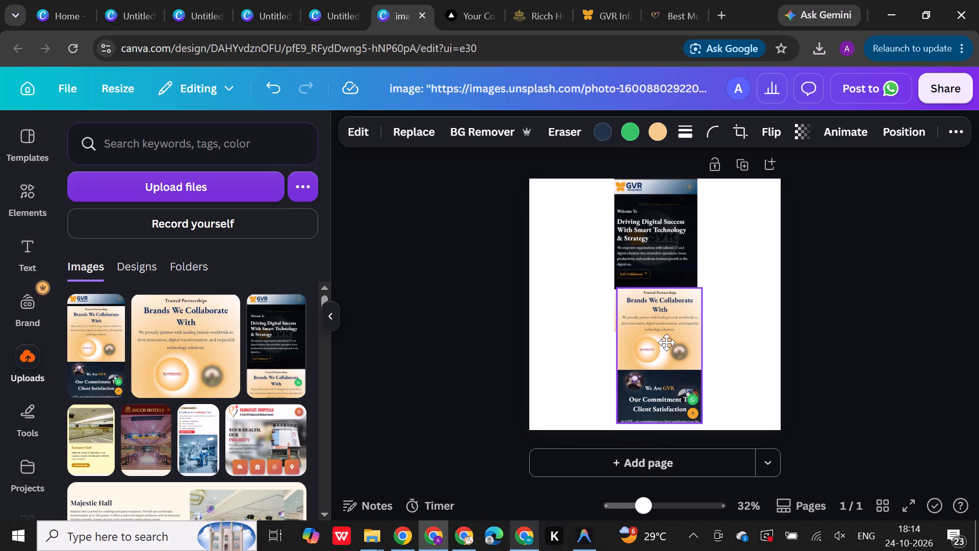
left_click_drag(666, 342, 667, 345)
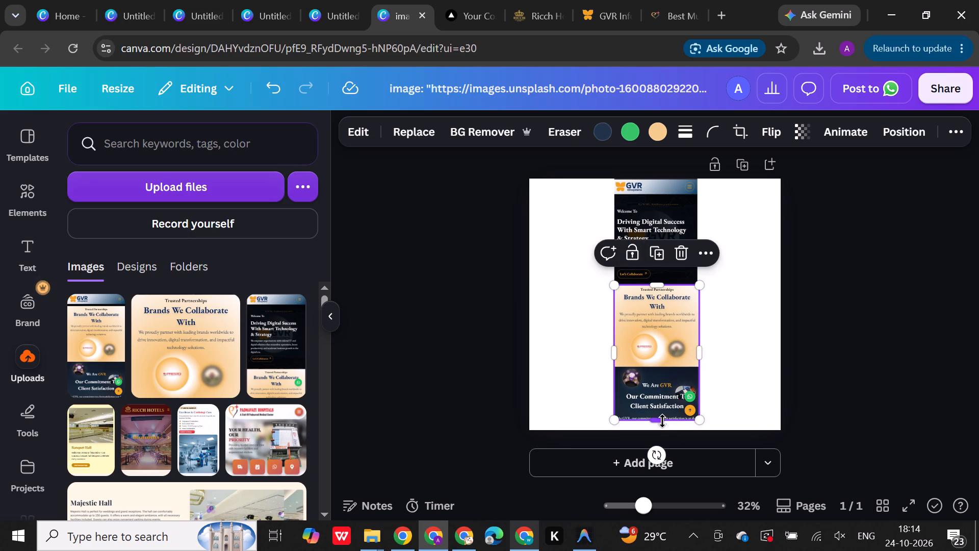
Crop the dark Our Commitment To Client Satisfaction section off the bottom of the snip, keeping only the Trusted Partnerships part.
left_click_drag(662, 420, 669, 366)
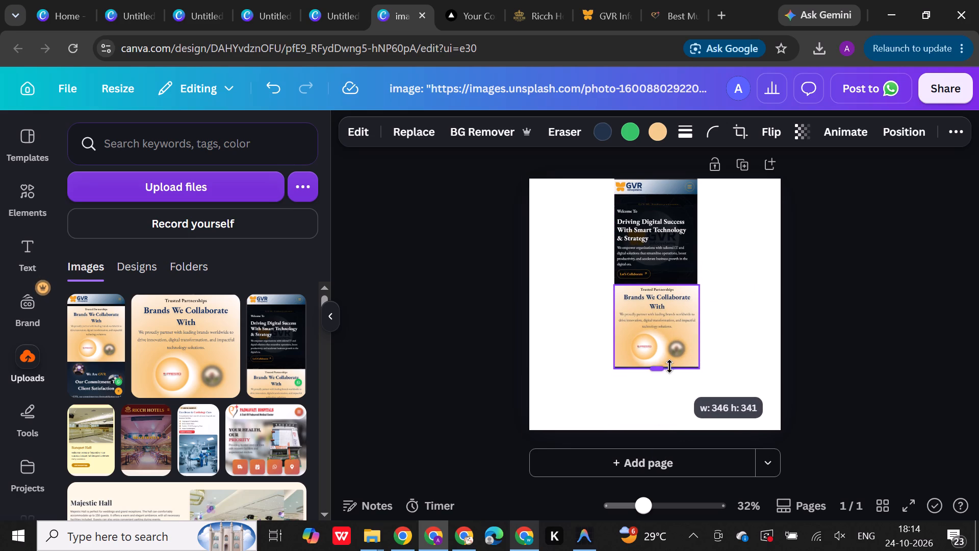
left_click_drag(669, 366, 669, 365)
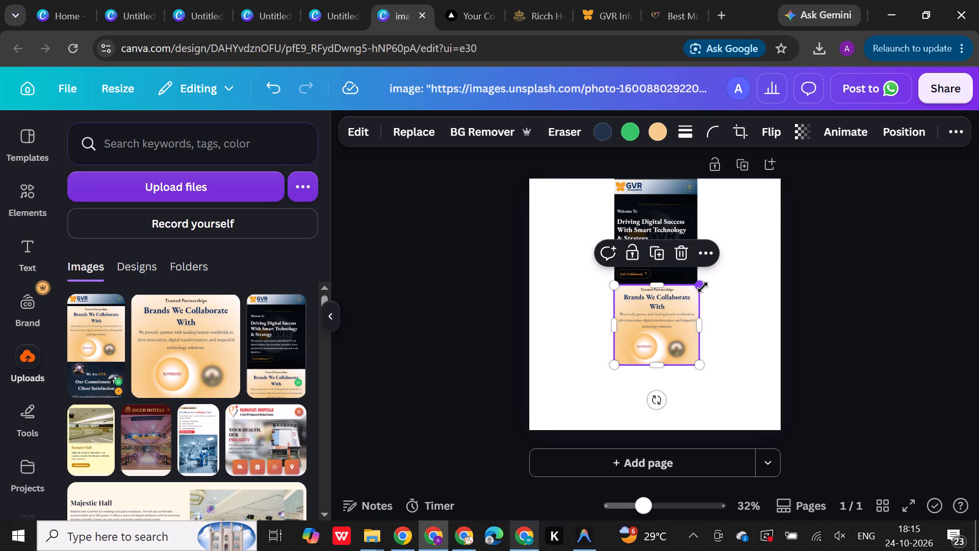
Scale the Trusted Partnerships snip to the hero's width, about 338 by 317, and align it flush beneath the hero snip.
left_click(703, 287)
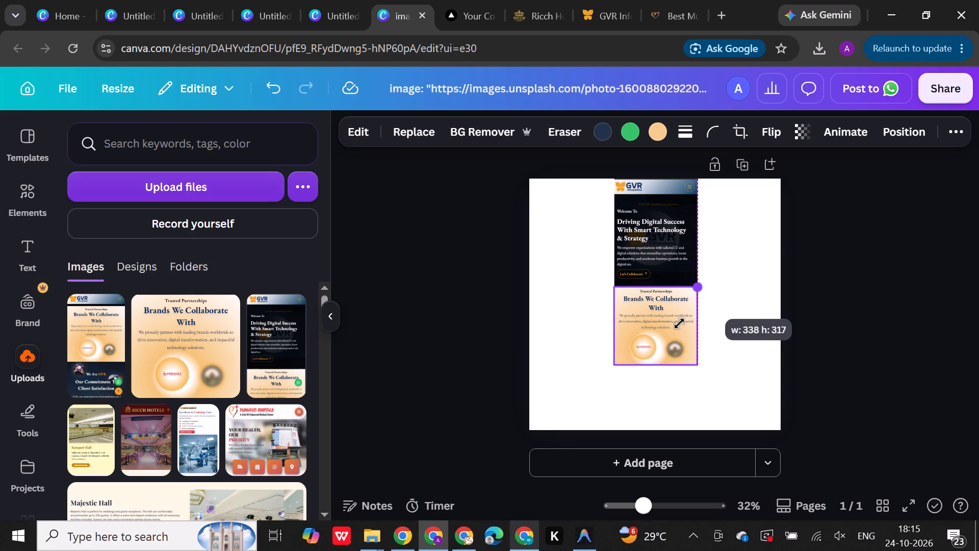
left_click_drag(676, 326, 678, 340)
left_click(669, 326)
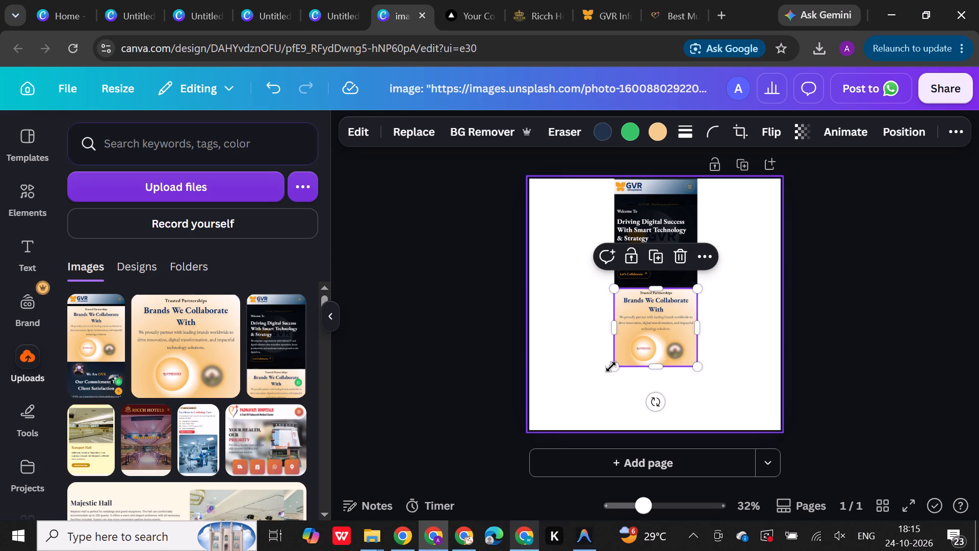
left_click(617, 366)
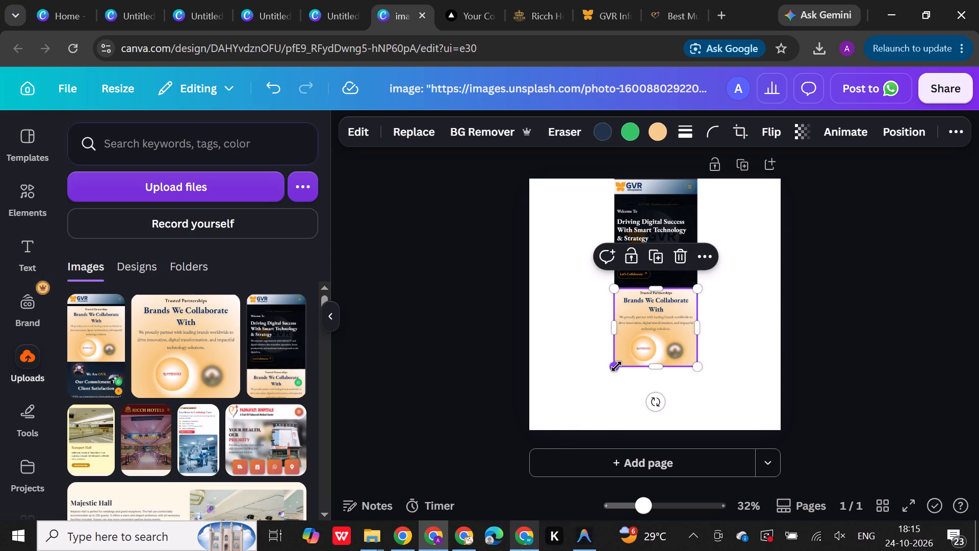
left_click_drag(613, 368, 619, 365)
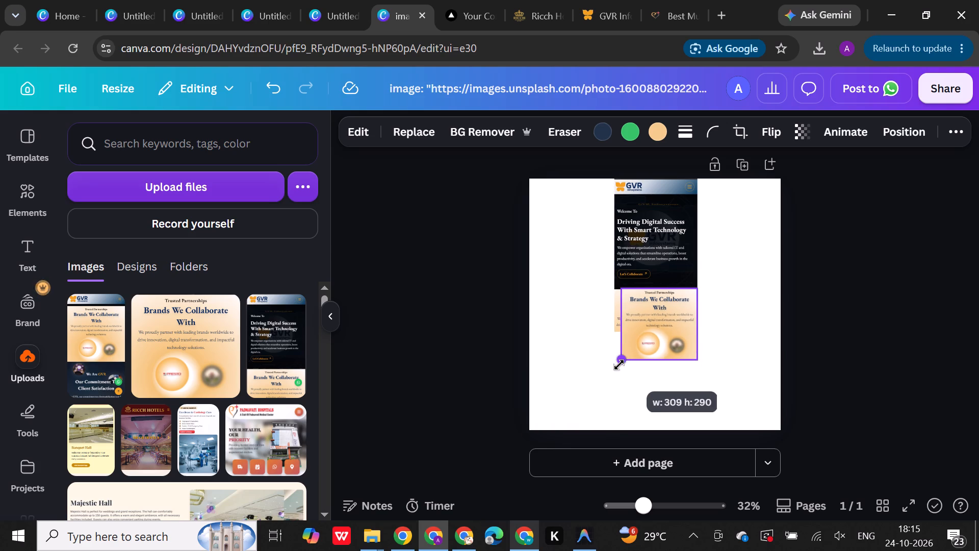
left_click_drag(619, 365, 616, 371)
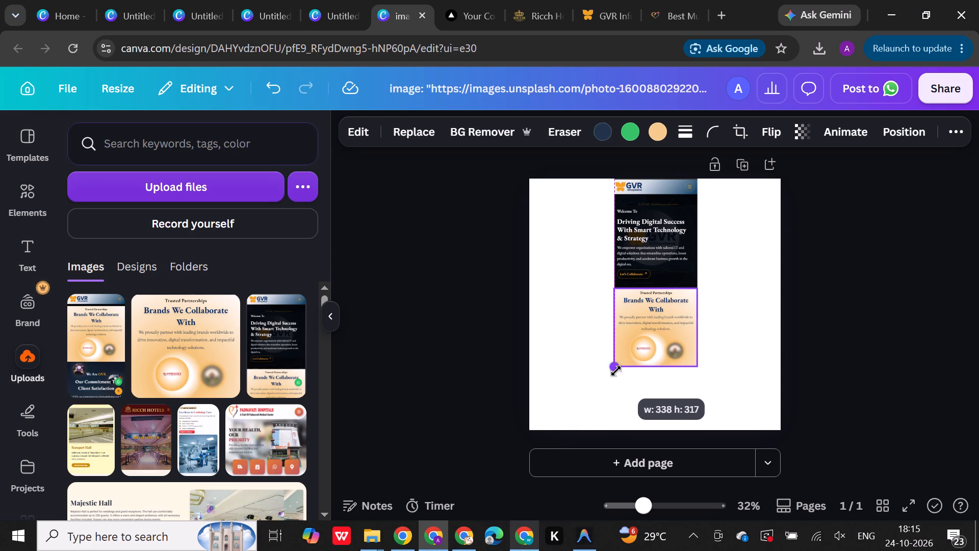
left_click_drag(616, 371, 619, 369)
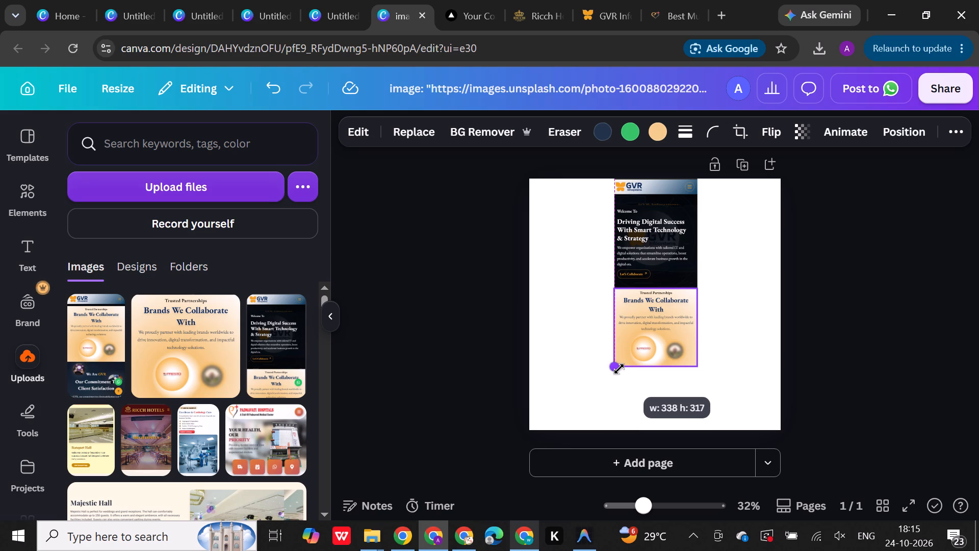
left_click_drag(619, 369, 620, 371)
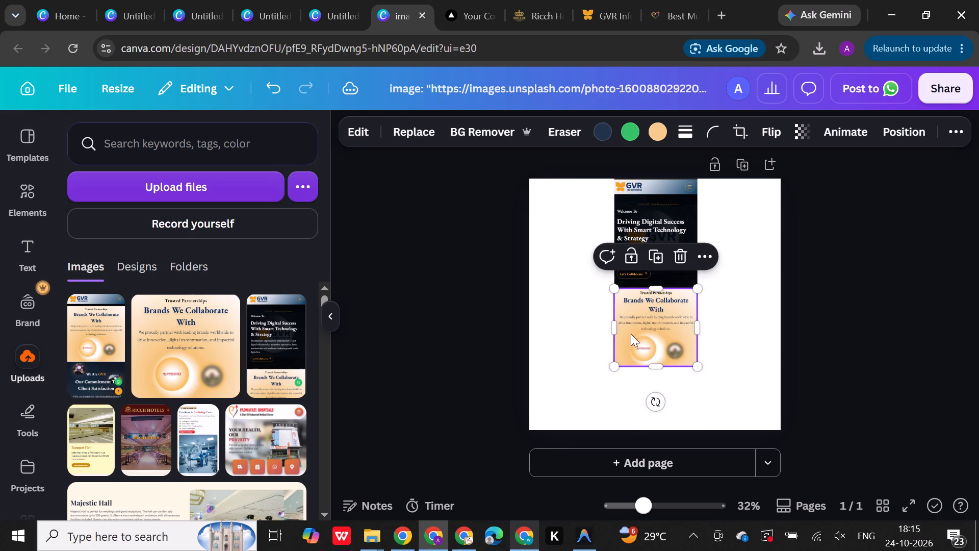
left_click(617, 331)
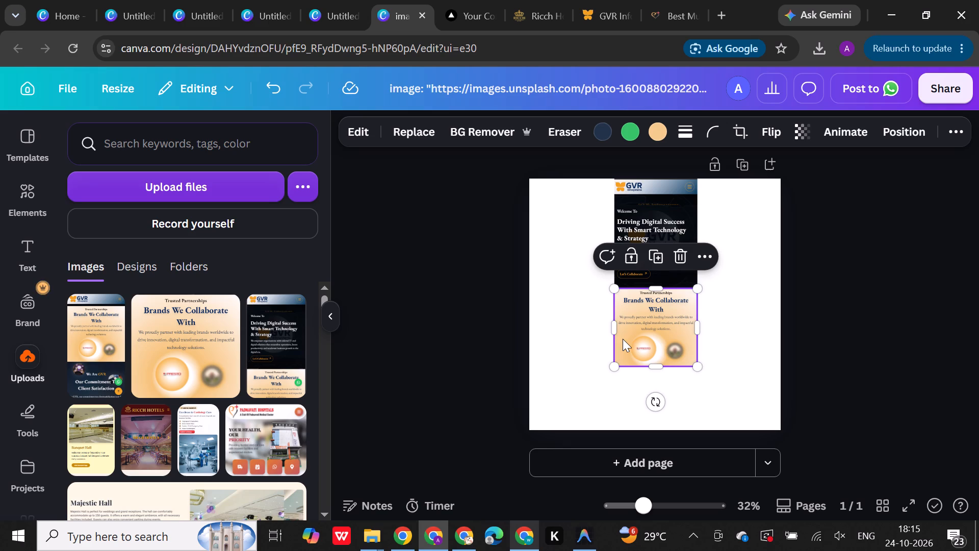
left_click(615, 335)
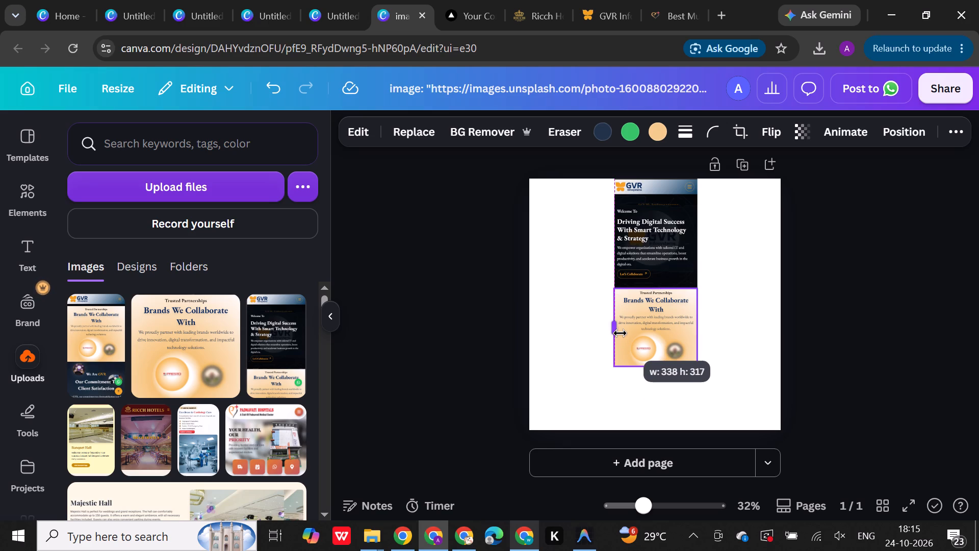
left_click(776, 357)
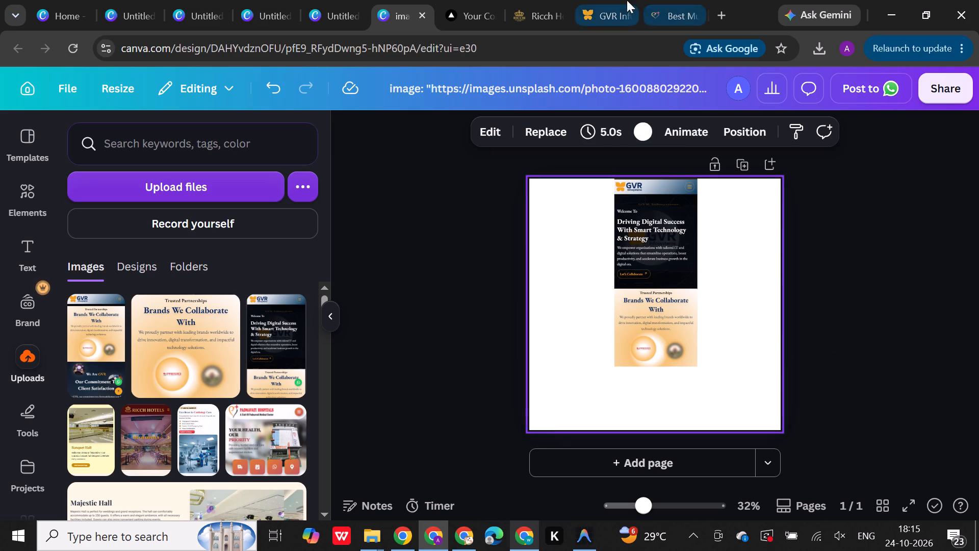
Capture a screen snip of the GVR Infosystems mobile viewport showing the logo header and full Our Commitment To Client Satisfaction section.
left_click(595, 0)
scroll(448, 394, "down", 3)
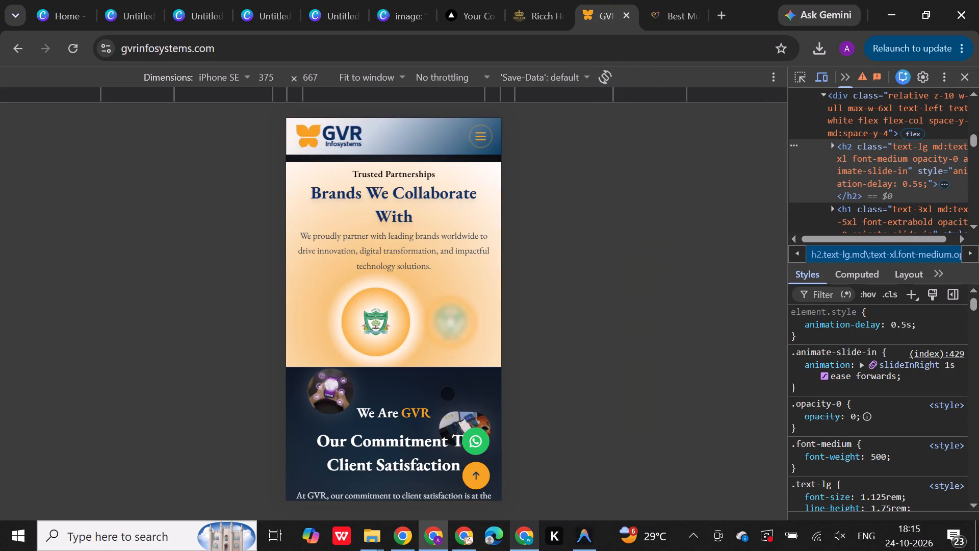
scroll(448, 394, "down", 2)
scroll(448, 392, "up", 2)
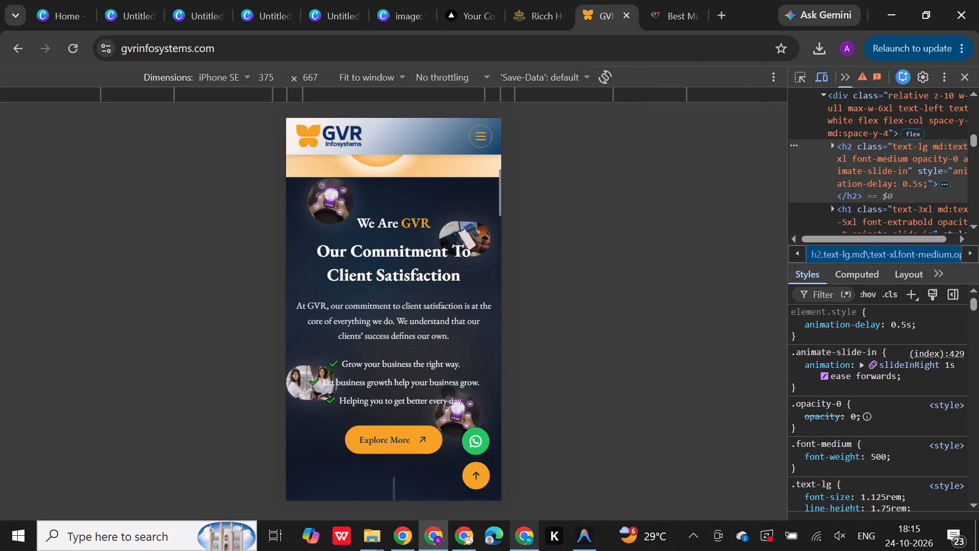
scroll(448, 392, "down", 1)
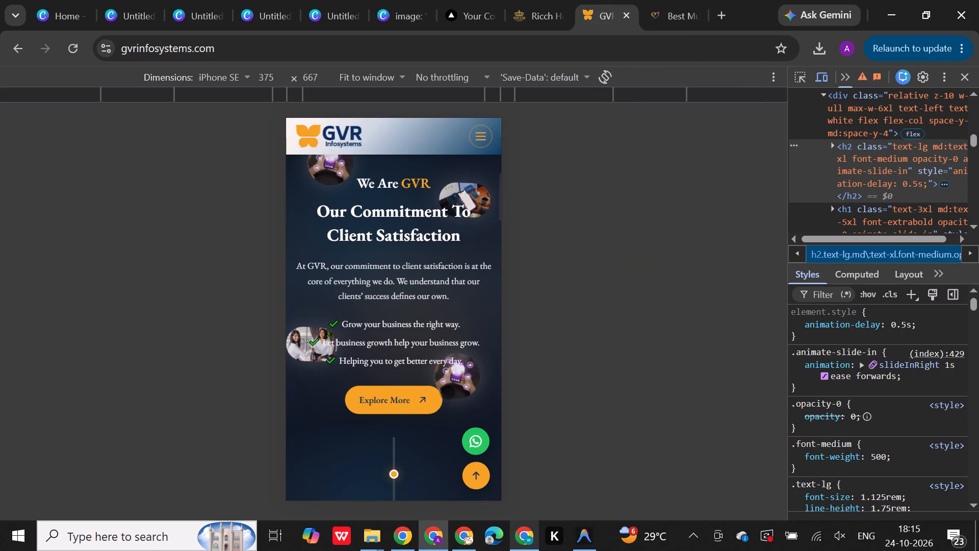
left_click_drag(499, 279, 499, 304)
key("shift+super+s")
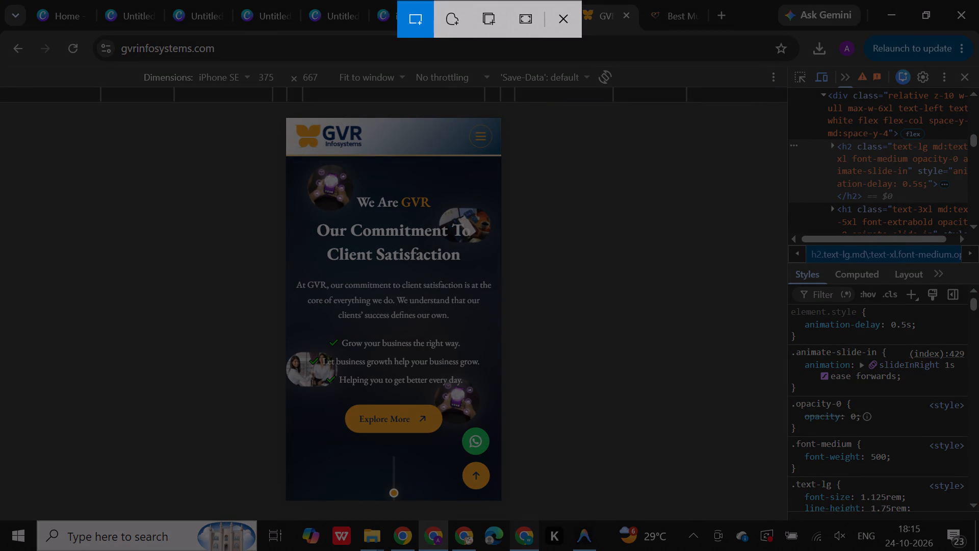
left_click_drag(286, 117, 342, 231)
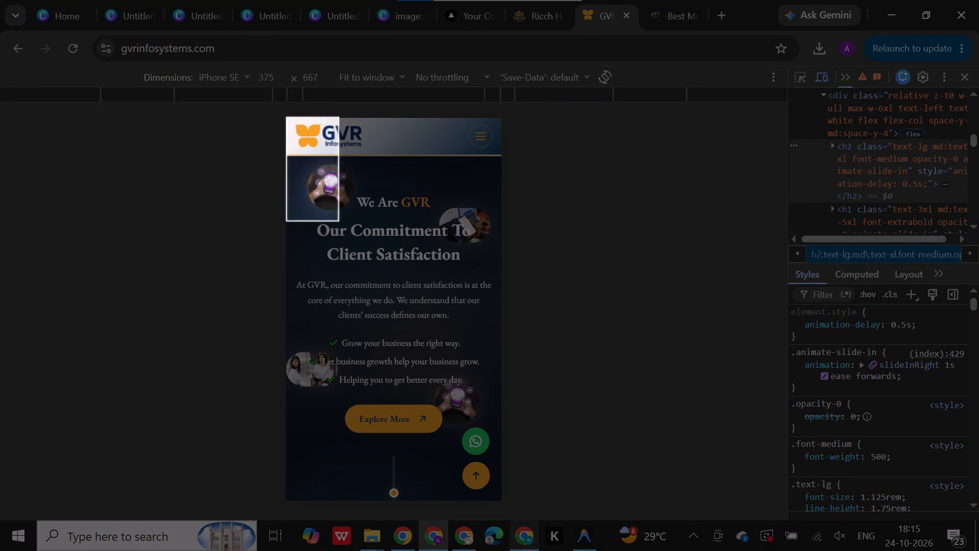
left_click_drag(342, 231, 496, 499)
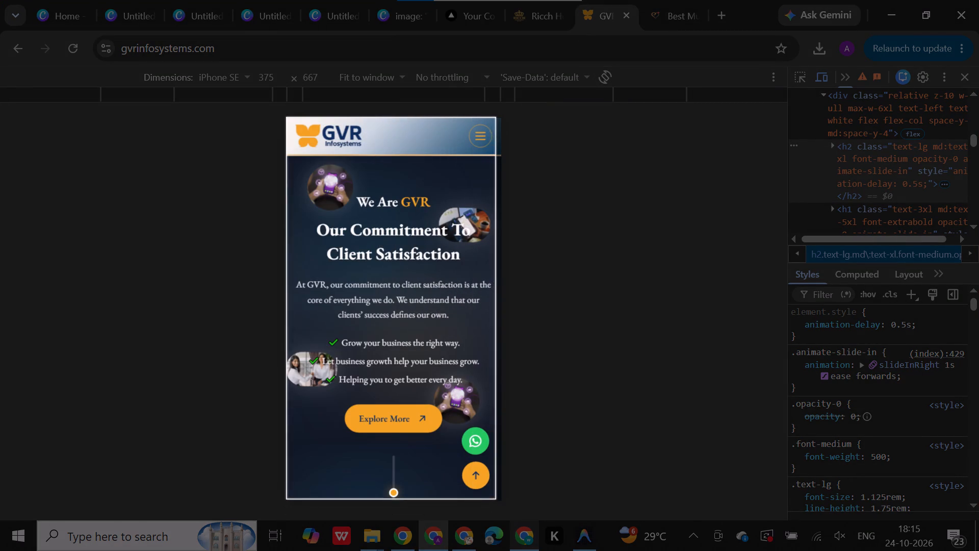
left_click_drag(496, 499, 500, 494)
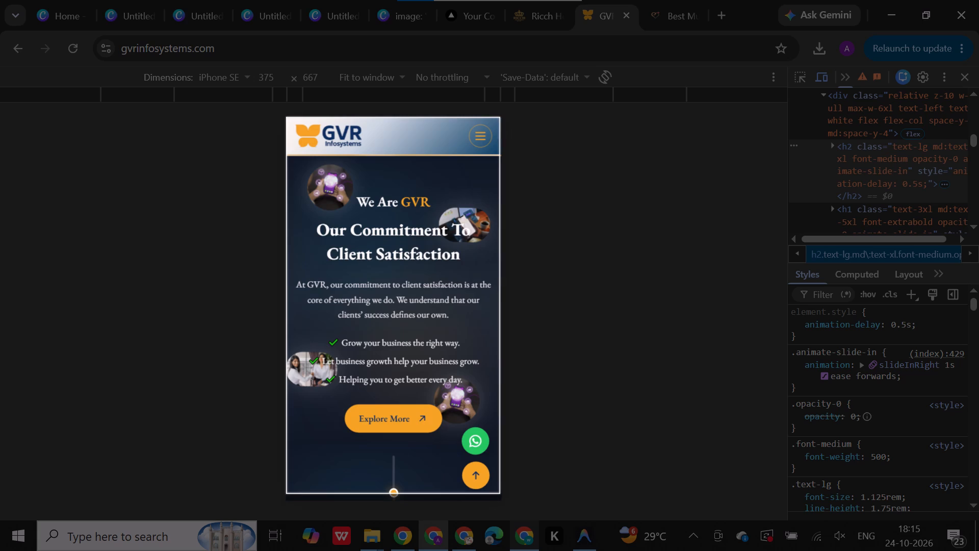
left_click_drag(500, 494, 502, 494)
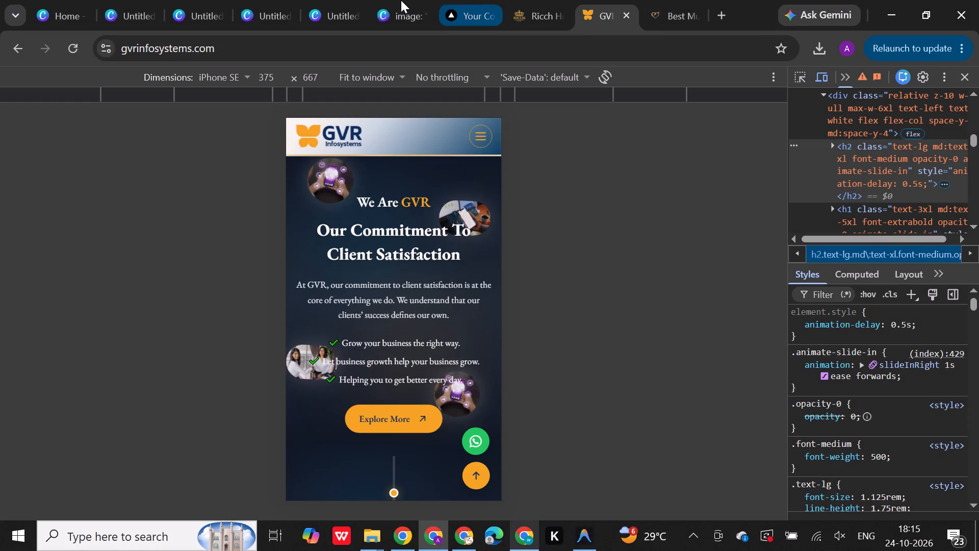
Paste the Our Commitment snip into the Canva page and crop the GVR logo header off its top.
left_click(401, 0)
left_click(641, 393)
key("ctrl+v")
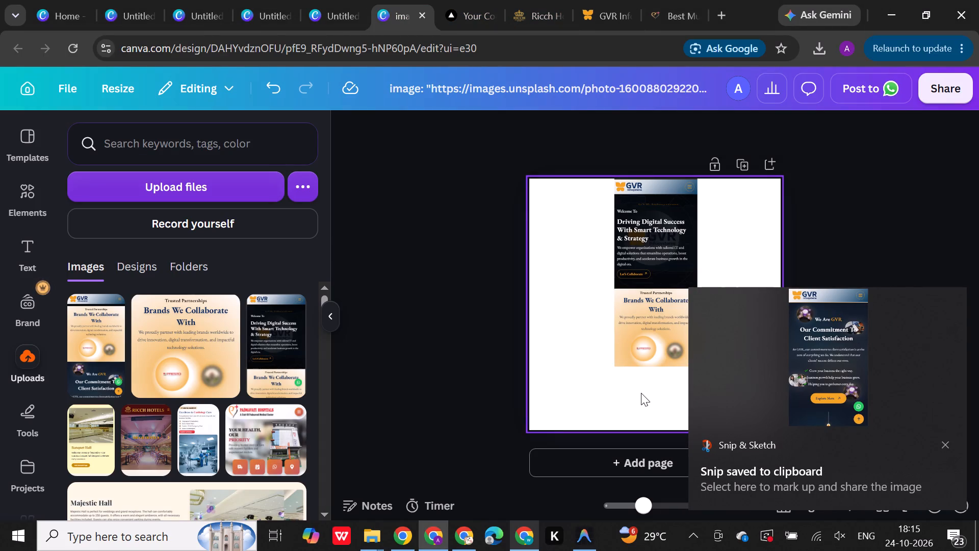
left_click_drag(668, 347, 666, 405)
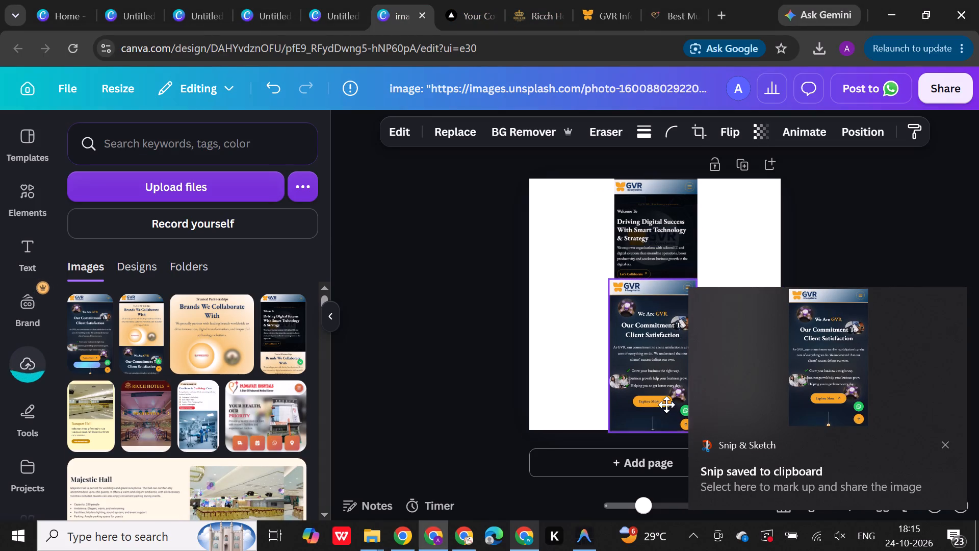
left_click_drag(666, 405, 667, 394)
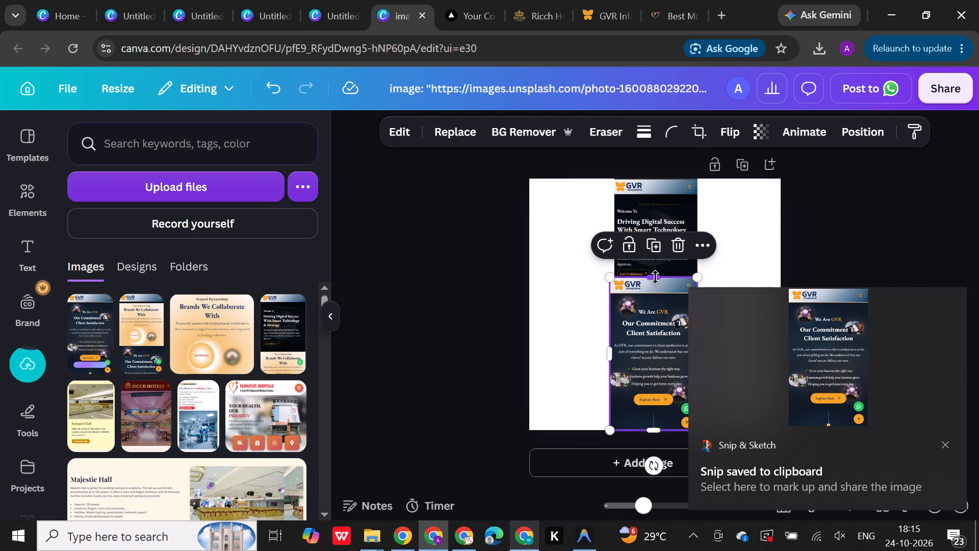
left_click_drag(655, 277, 654, 297)
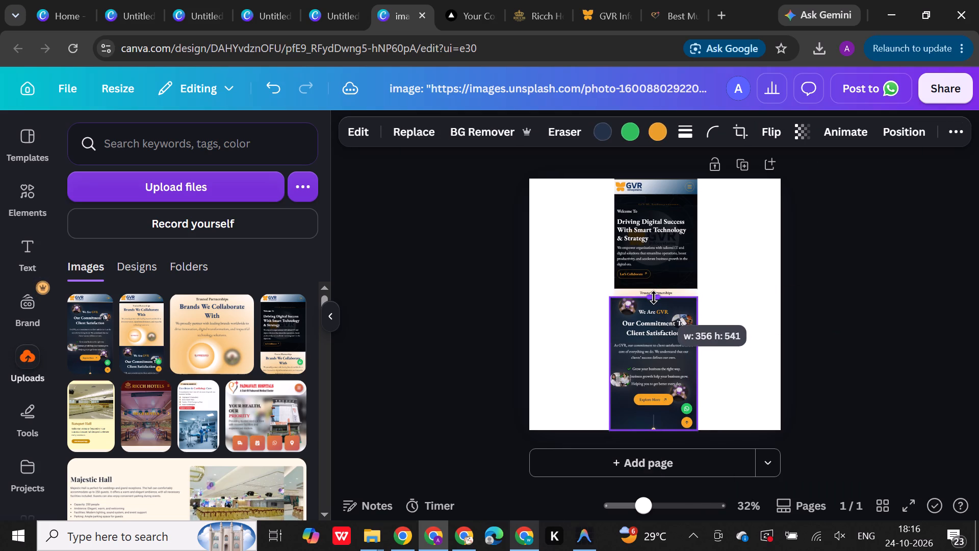
left_click_drag(654, 297, 656, 296)
Place the Our Commitment snip directly beneath the Trusted Partnerships snip, scaled to the same width, about 338 by 517.
left_click_drag(660, 353, 674, 413)
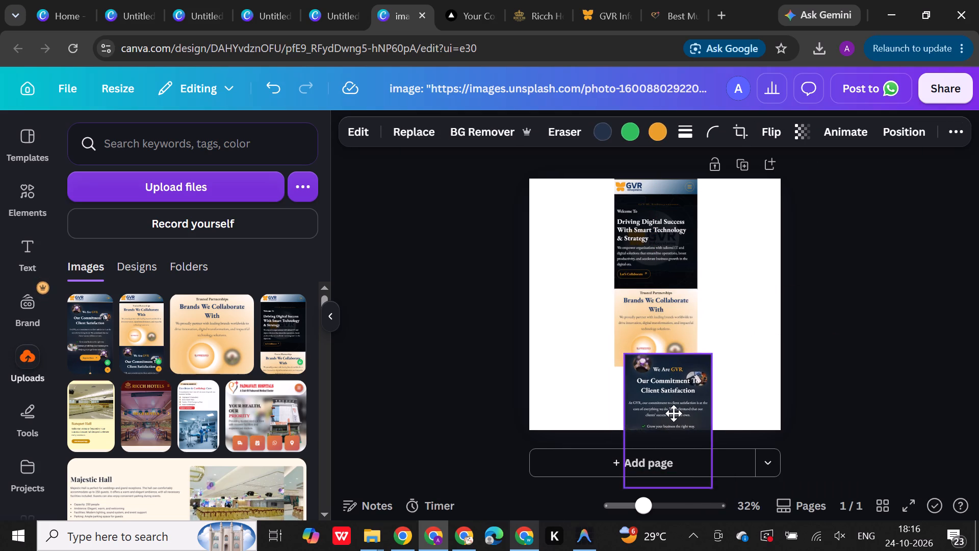
left_click_drag(674, 413, 667, 421)
left_click_drag(701, 366, 699, 373)
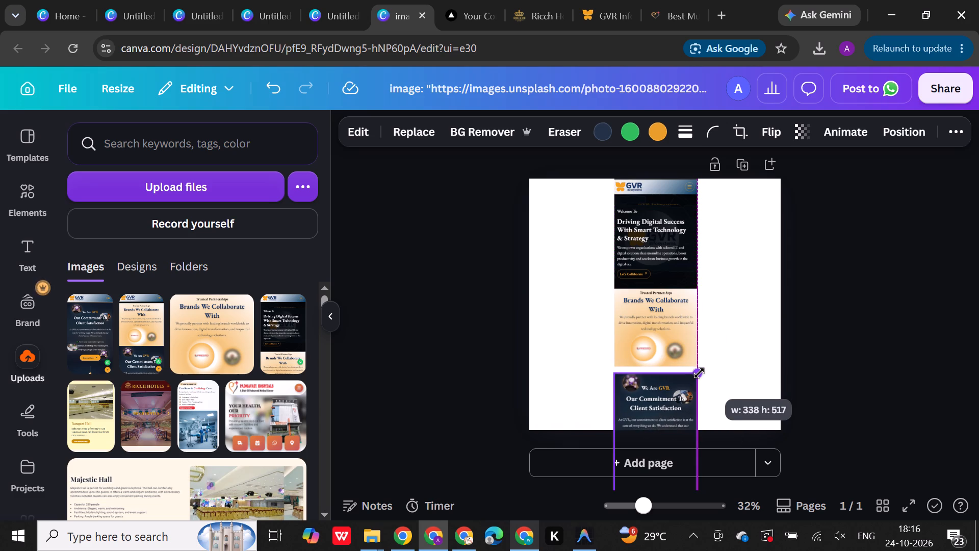
left_click_drag(699, 373, 698, 374)
left_click_drag(664, 399, 666, 393)
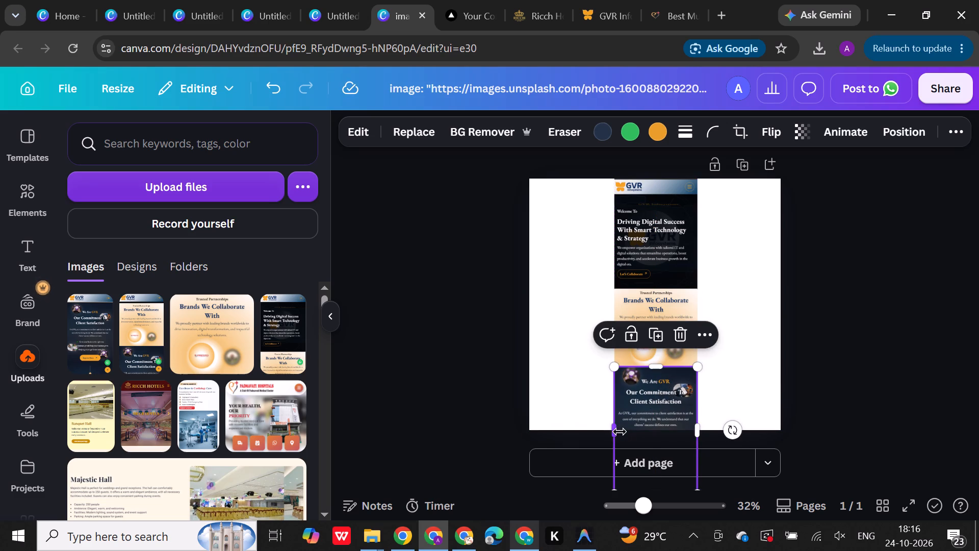
left_click(620, 432)
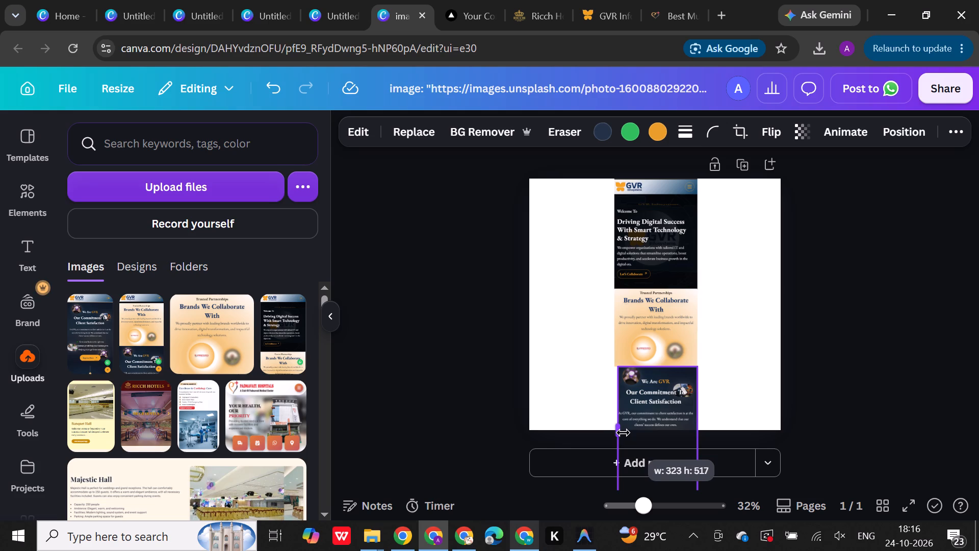
left_click(805, 377)
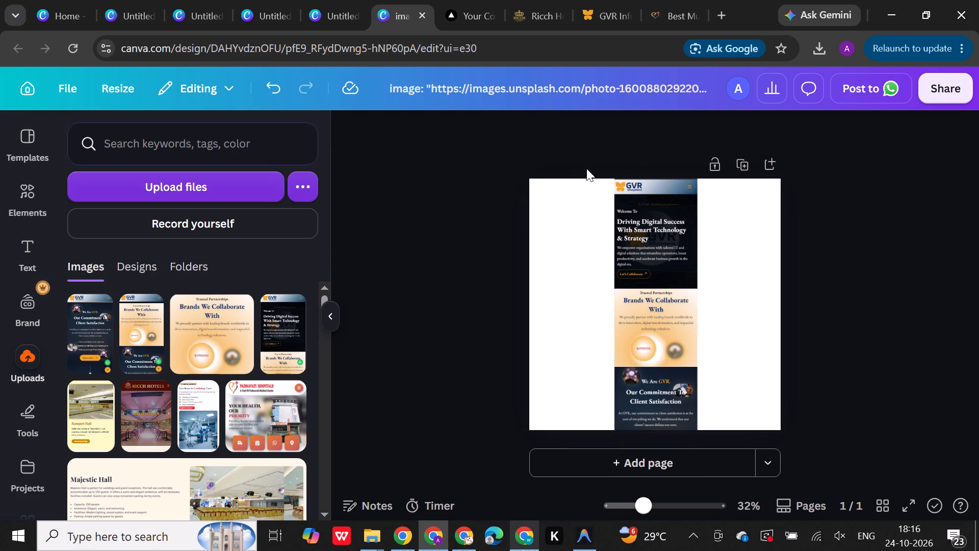
Group the three stacked GVR Infosystems snips into one object.
left_click_drag(583, 166, 703, 457)
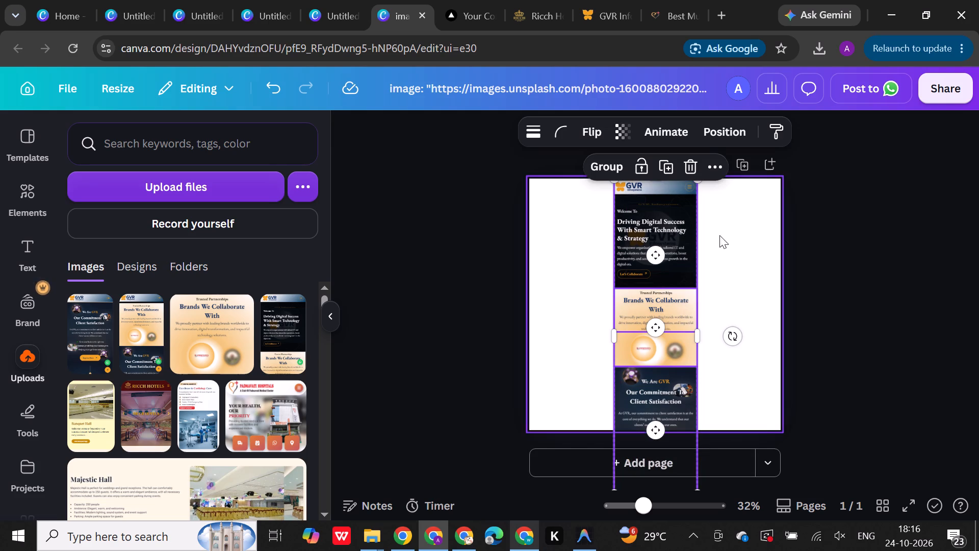
left_click(613, 172)
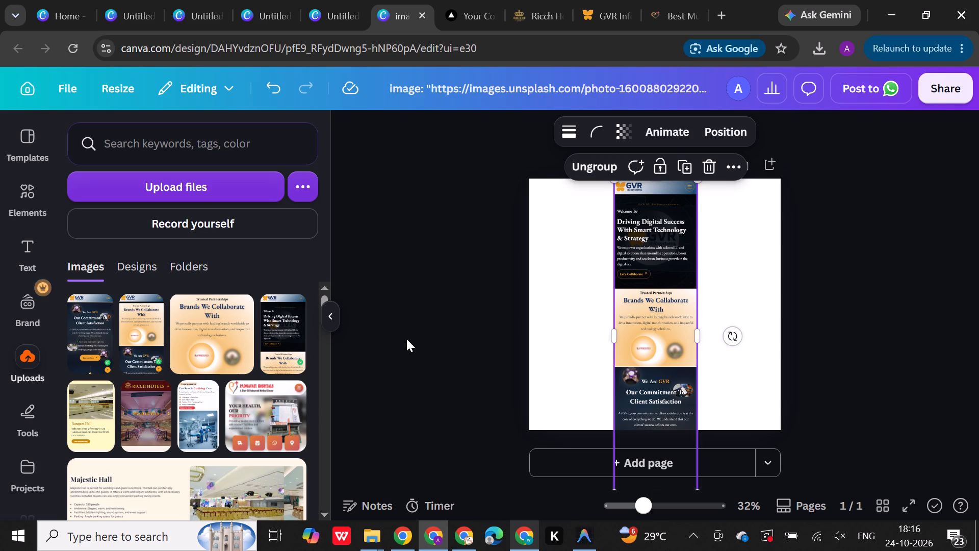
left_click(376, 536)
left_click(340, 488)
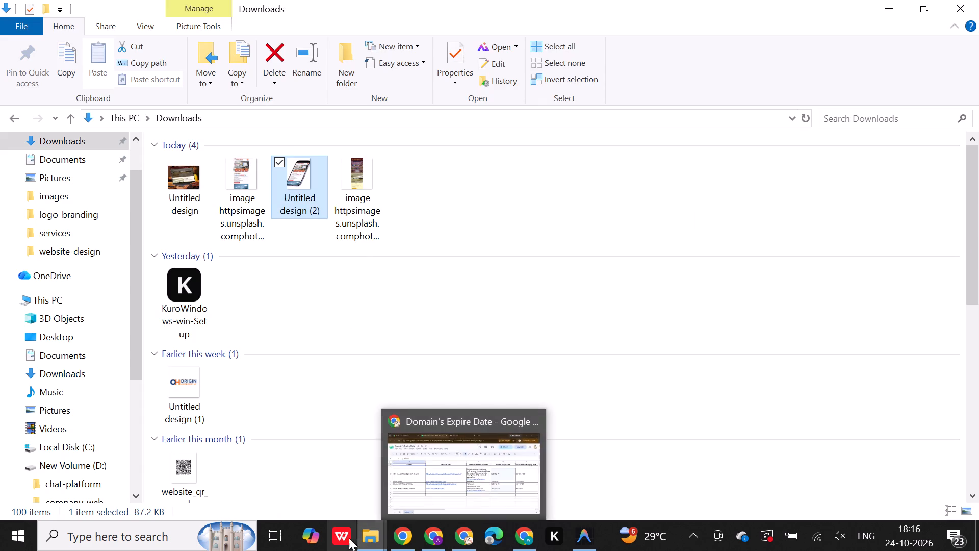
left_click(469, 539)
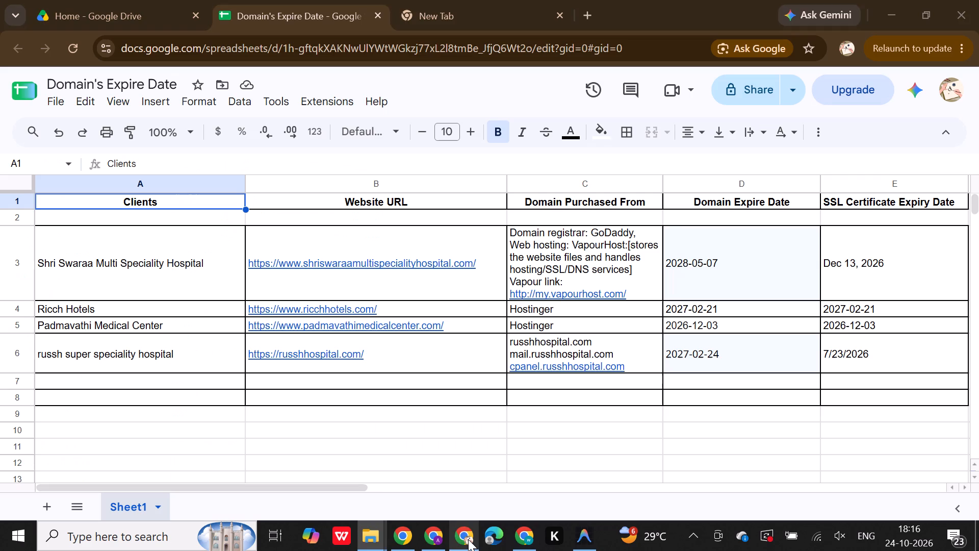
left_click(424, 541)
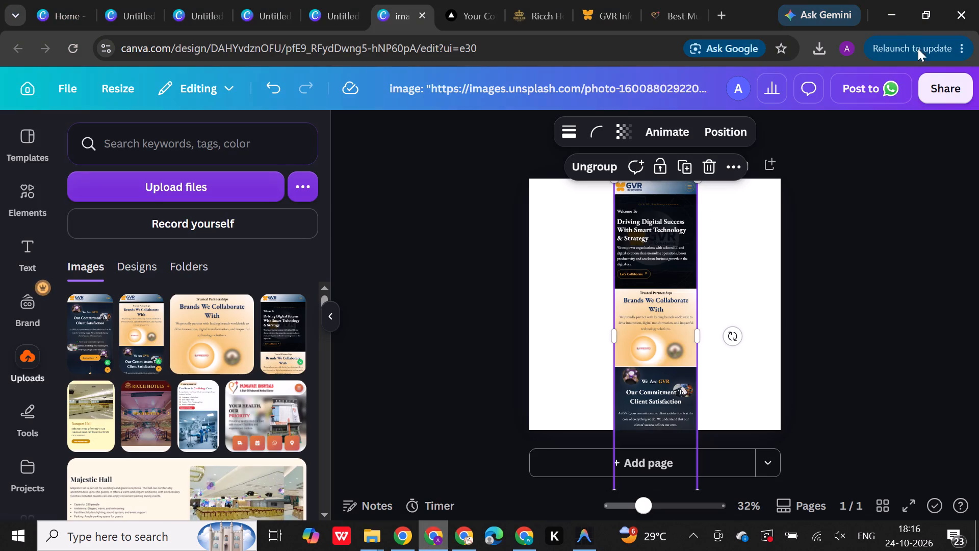
Download the stacked GVR Infosystems design as a PNG at 1,024 × 1,024 px.
left_click(945, 93)
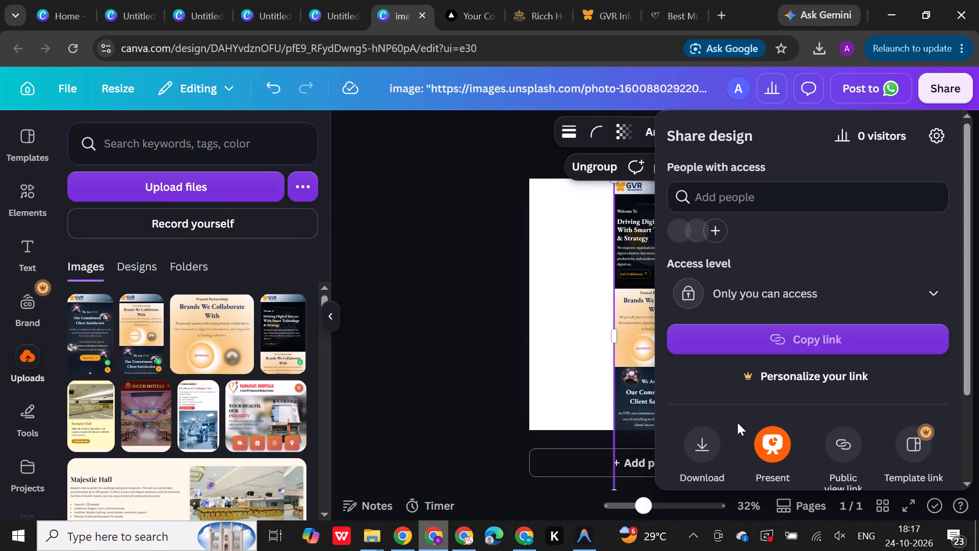
left_click(696, 441)
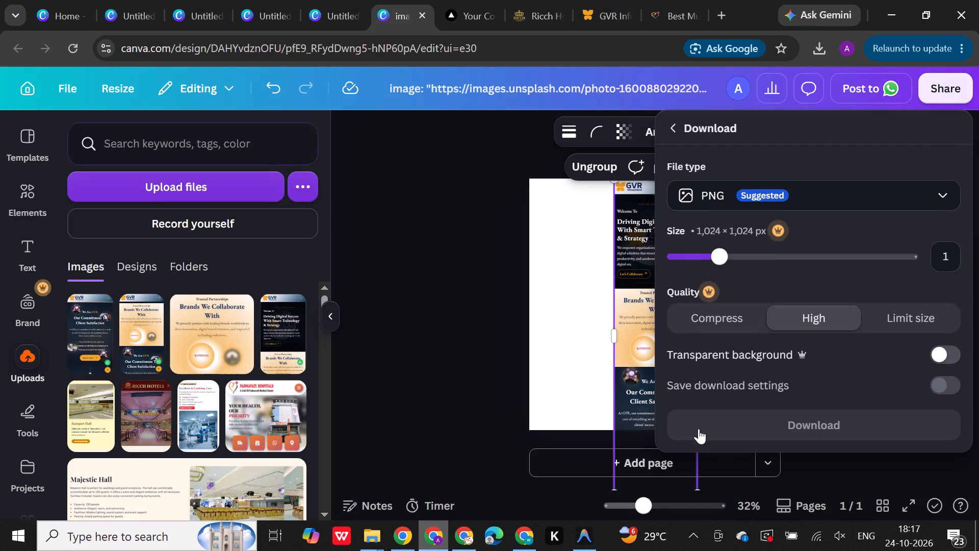
left_click(754, 409)
Copy the newly downloaded GVR Infosystems PNG from the Downloads folder.
left_click(387, 537)
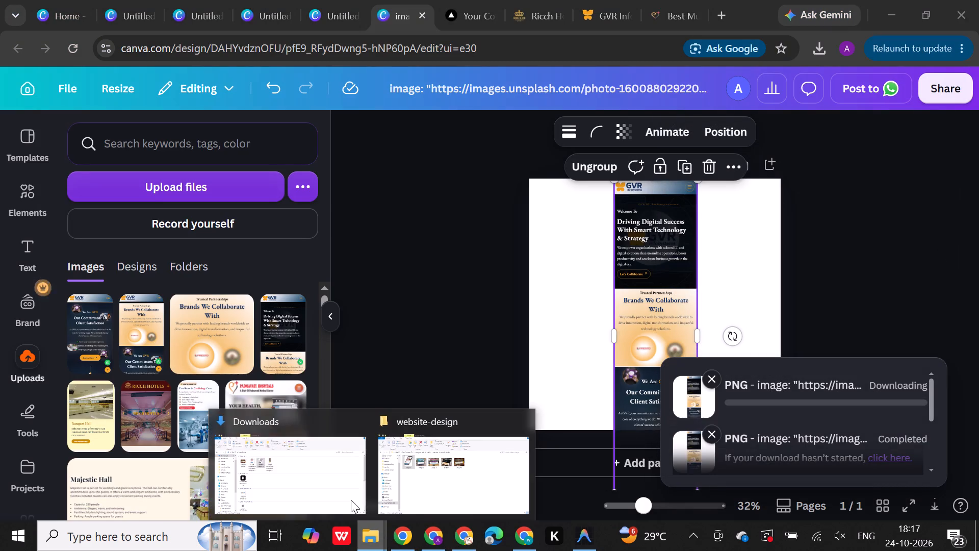
left_click(317, 490)
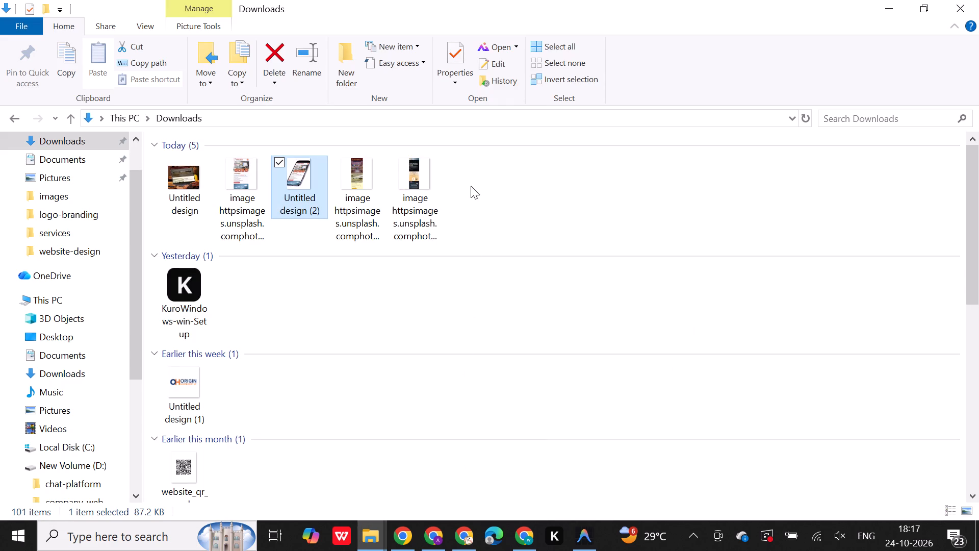
left_click(421, 198)
key("ctrl+c")
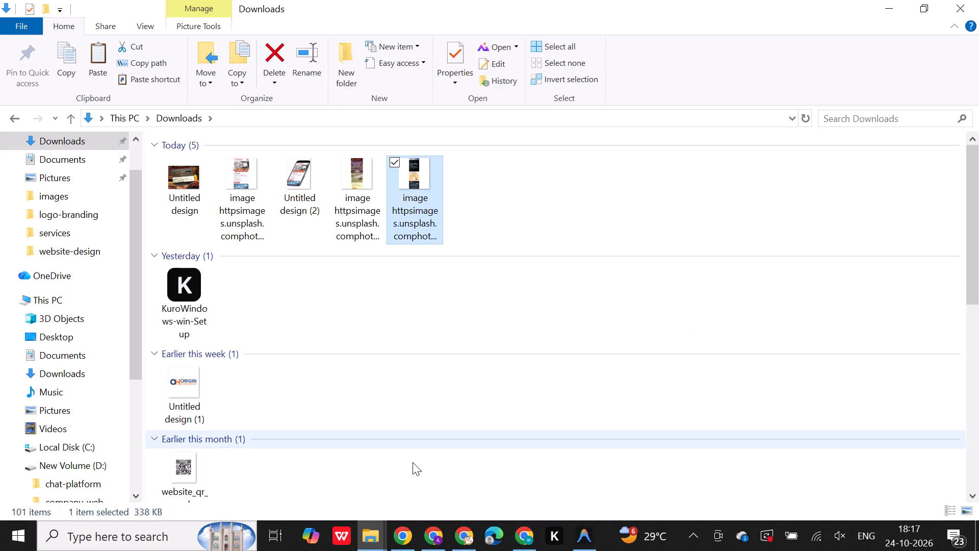
In the 251 × 334 px phone mockup design, paste the GVR image on page 2 and try to drop it into the phone's screen.
left_click(434, 546)
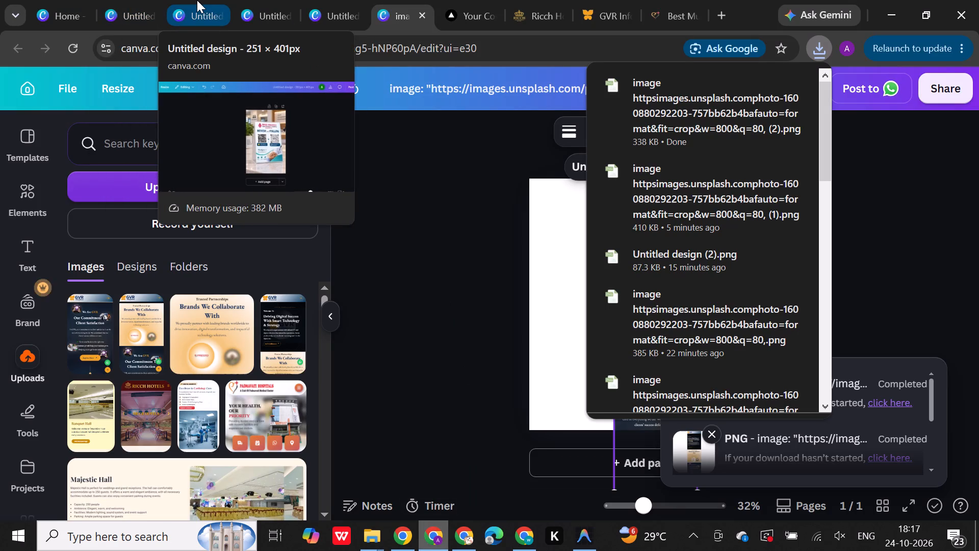
left_click(128, 2)
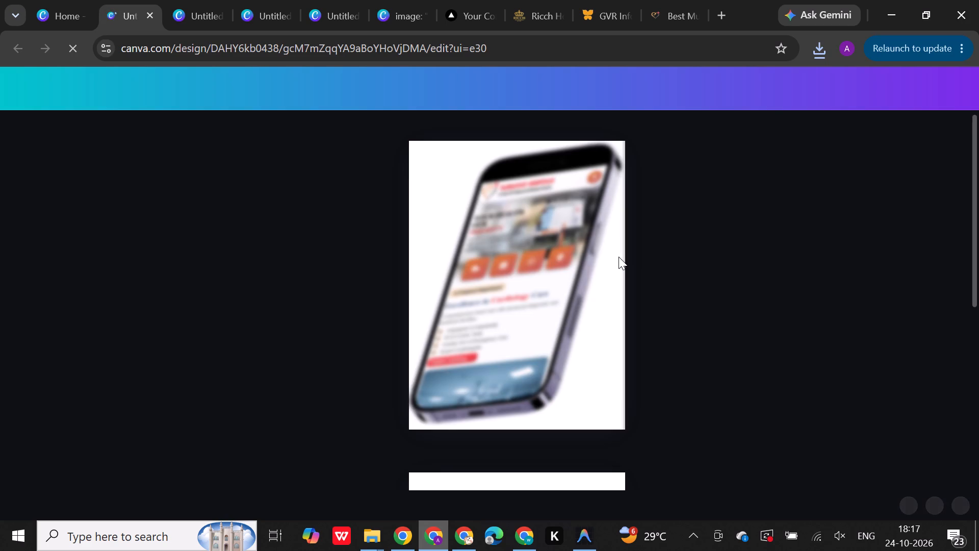
scroll(516, 341, "down", 7)
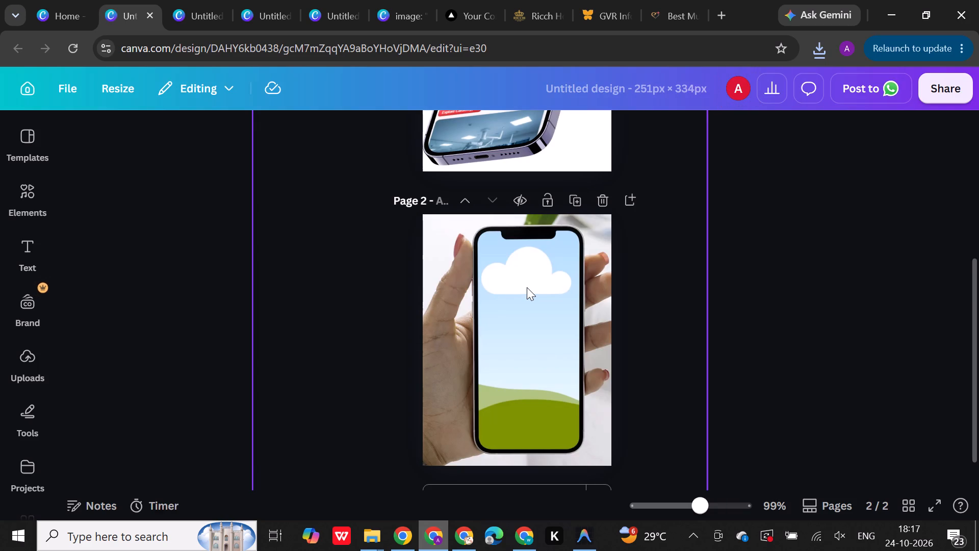
scroll(527, 287, "down", 2)
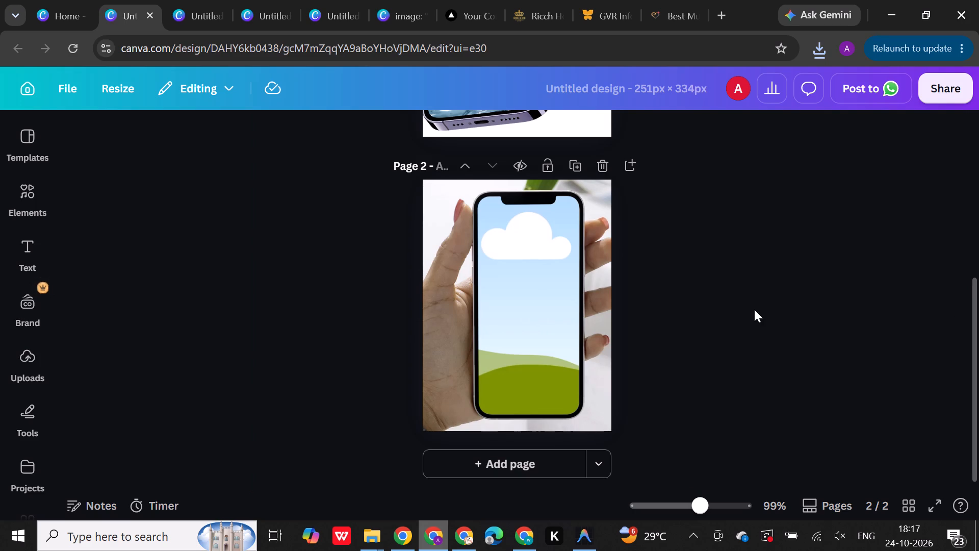
key("ctrl+v")
left_click_drag(517, 305, 517, 305)
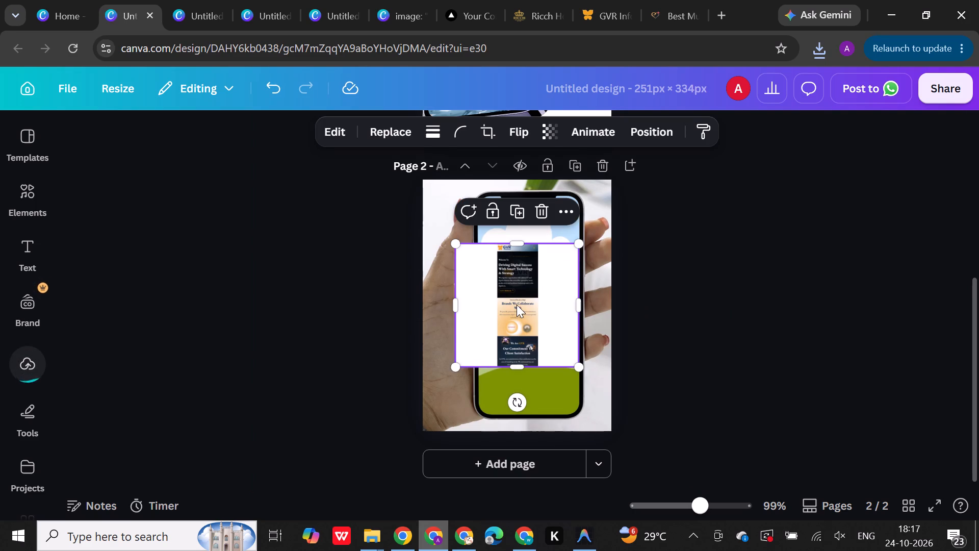
left_click_drag(517, 305, 524, 272)
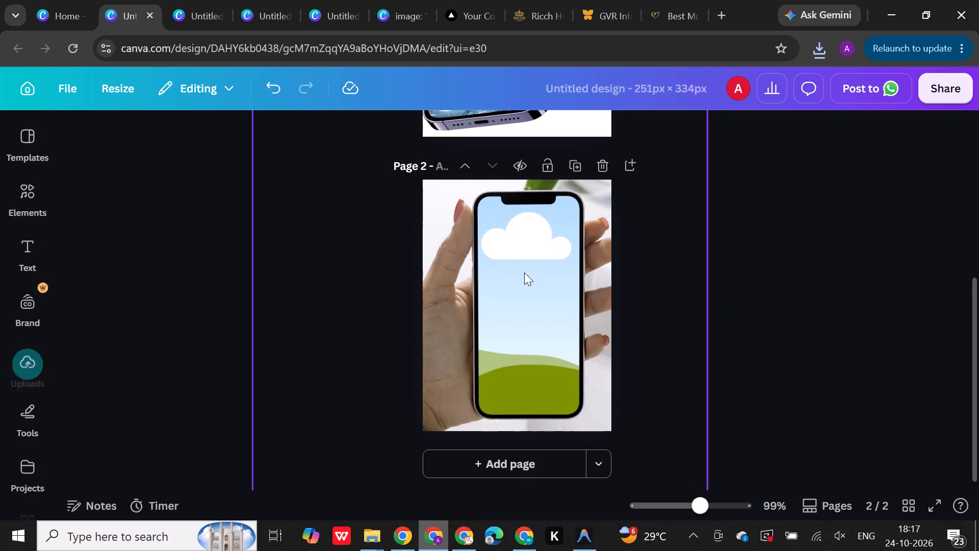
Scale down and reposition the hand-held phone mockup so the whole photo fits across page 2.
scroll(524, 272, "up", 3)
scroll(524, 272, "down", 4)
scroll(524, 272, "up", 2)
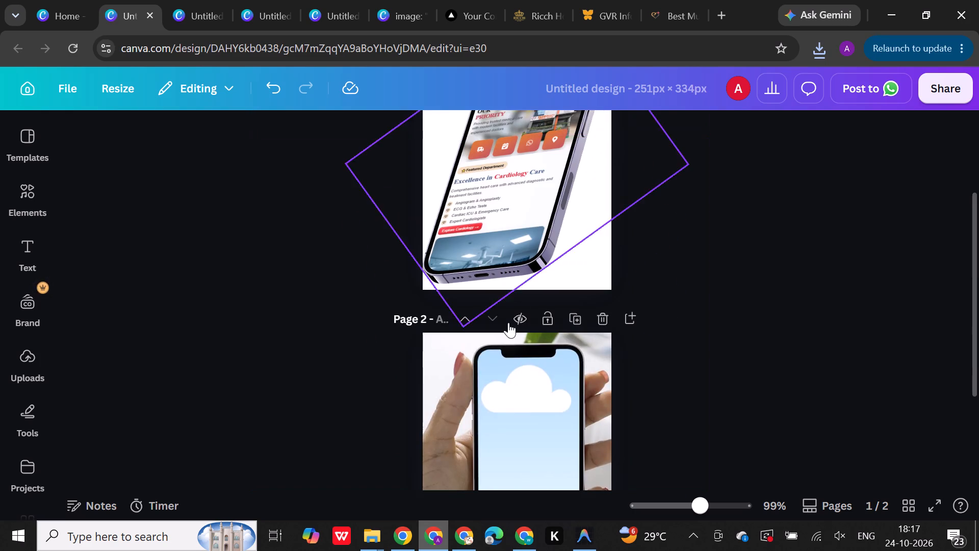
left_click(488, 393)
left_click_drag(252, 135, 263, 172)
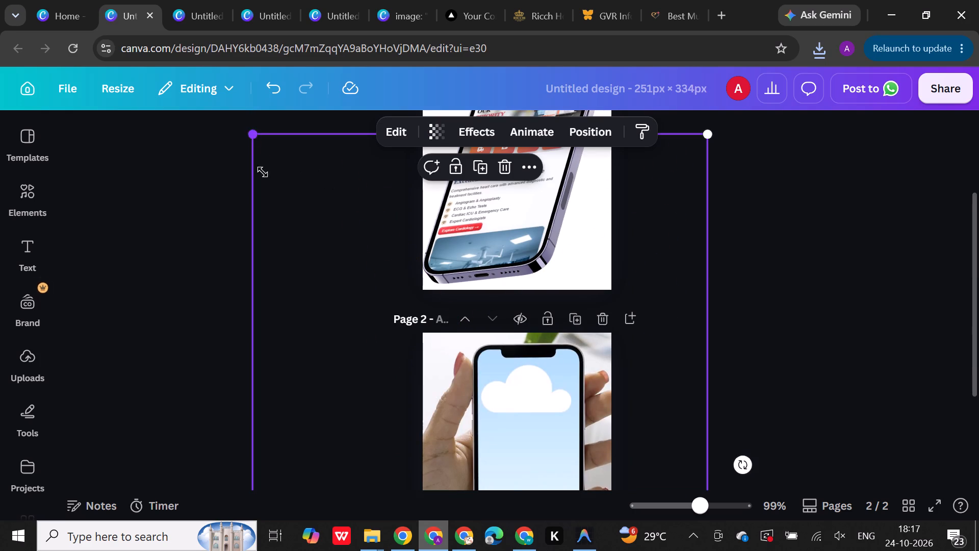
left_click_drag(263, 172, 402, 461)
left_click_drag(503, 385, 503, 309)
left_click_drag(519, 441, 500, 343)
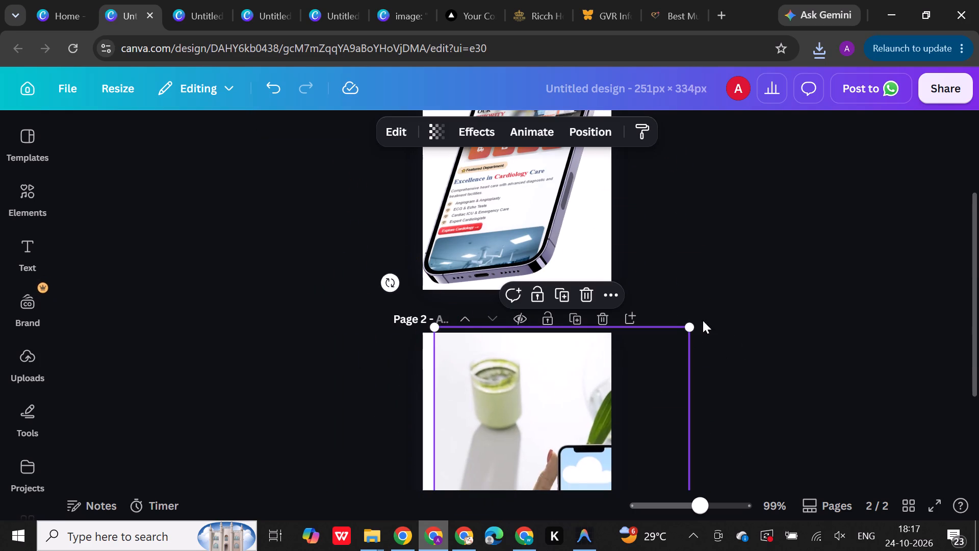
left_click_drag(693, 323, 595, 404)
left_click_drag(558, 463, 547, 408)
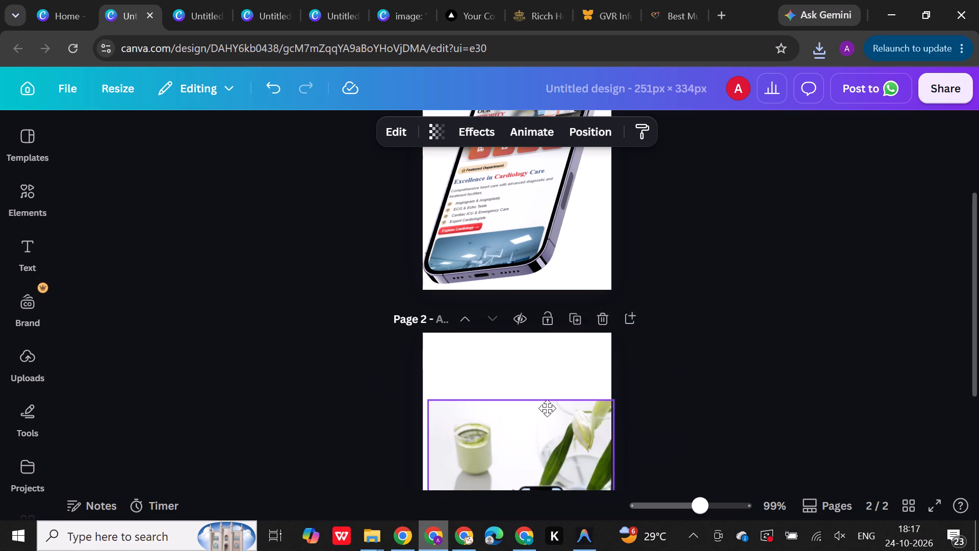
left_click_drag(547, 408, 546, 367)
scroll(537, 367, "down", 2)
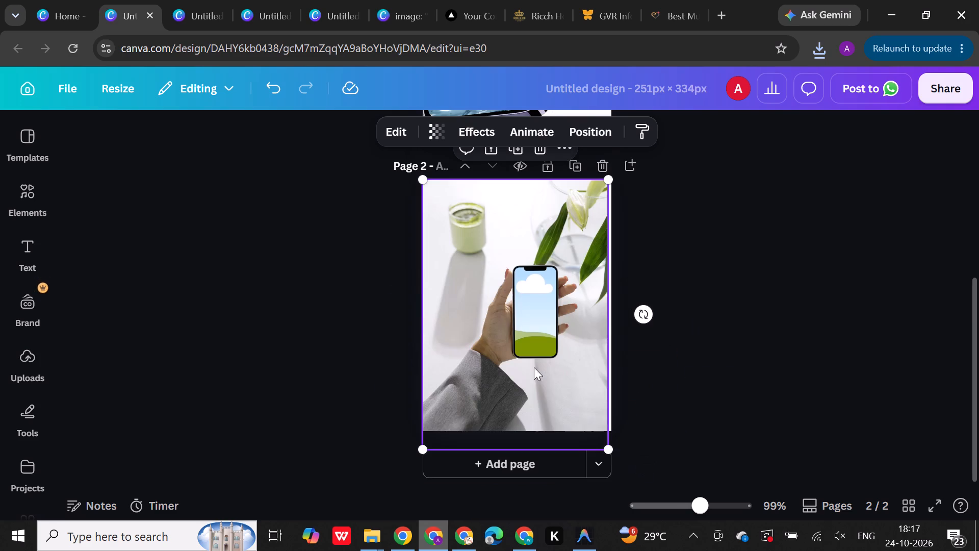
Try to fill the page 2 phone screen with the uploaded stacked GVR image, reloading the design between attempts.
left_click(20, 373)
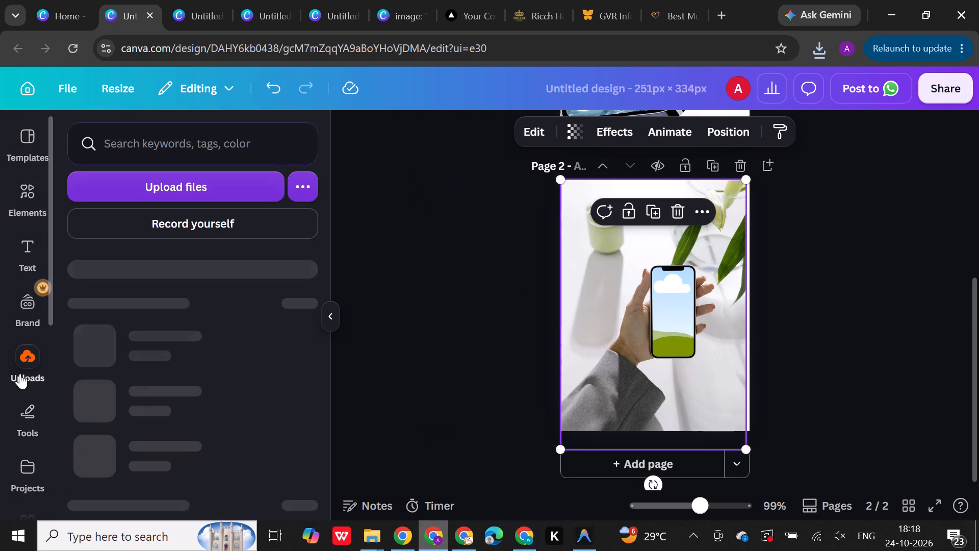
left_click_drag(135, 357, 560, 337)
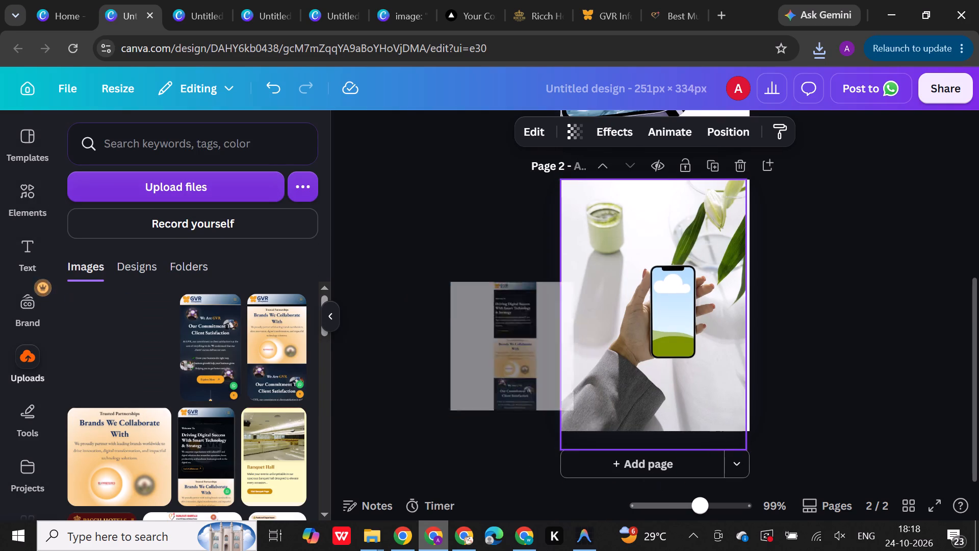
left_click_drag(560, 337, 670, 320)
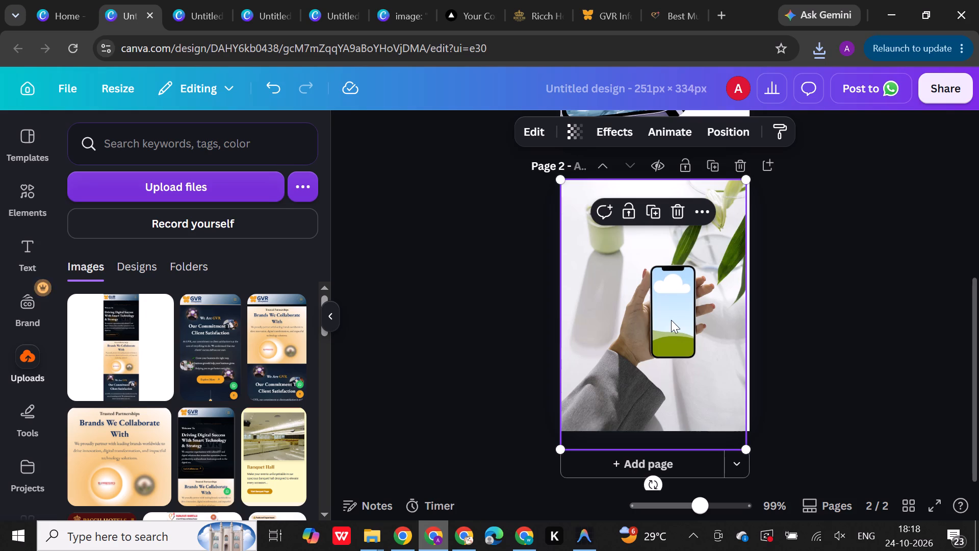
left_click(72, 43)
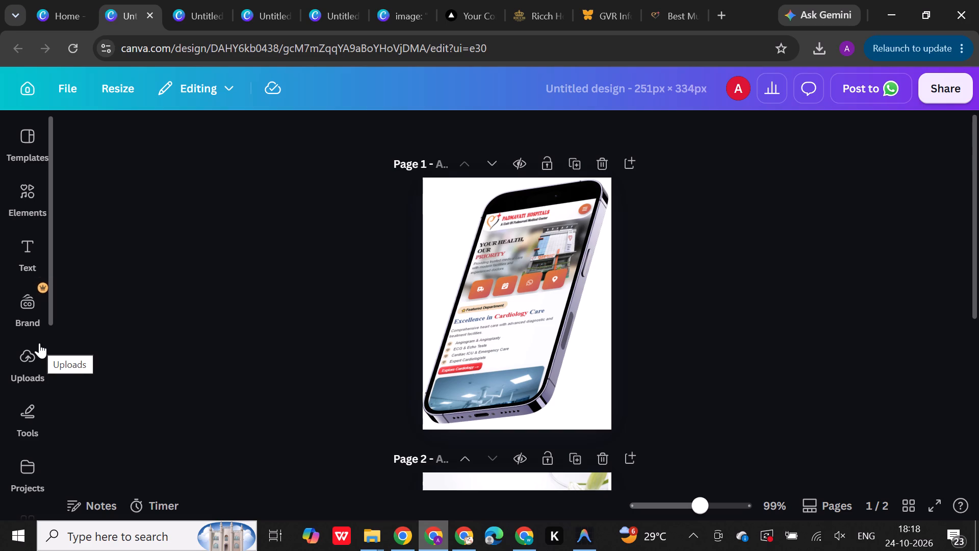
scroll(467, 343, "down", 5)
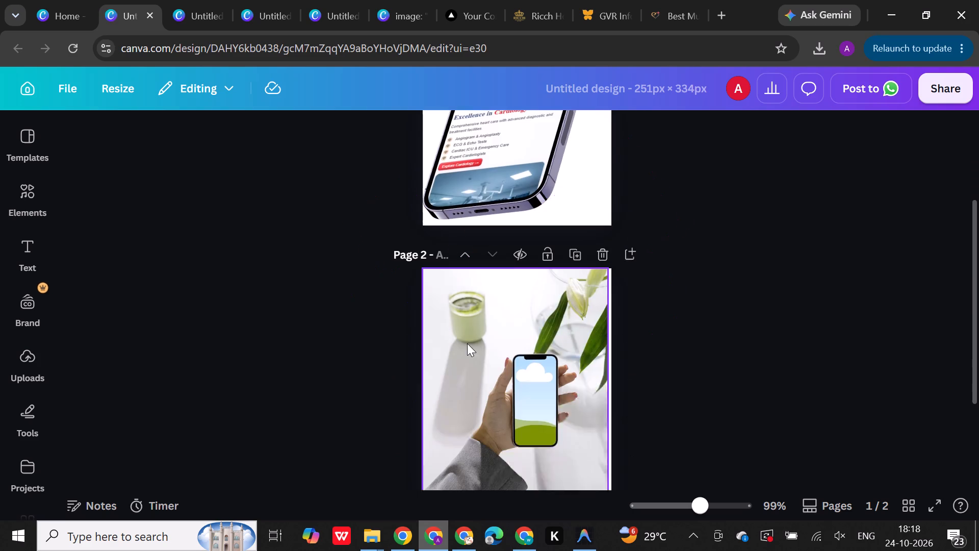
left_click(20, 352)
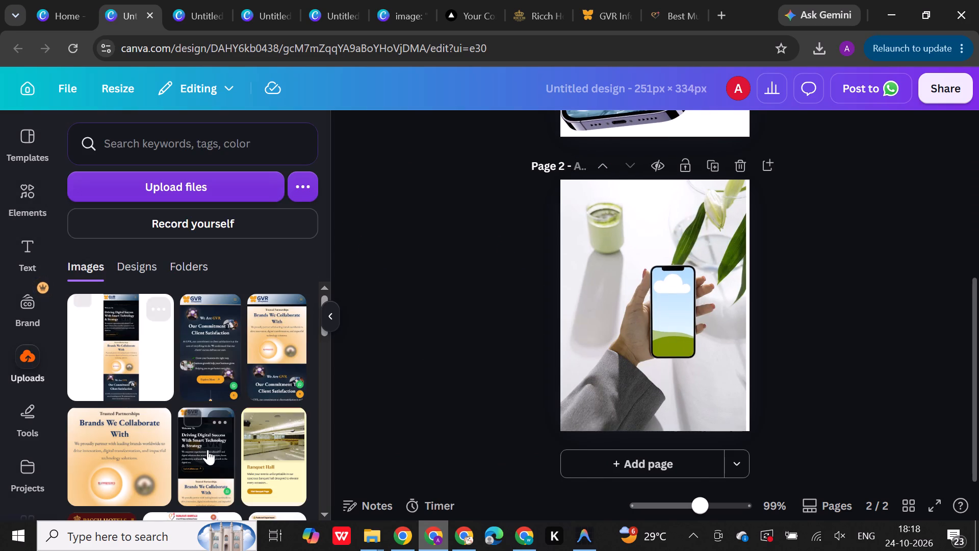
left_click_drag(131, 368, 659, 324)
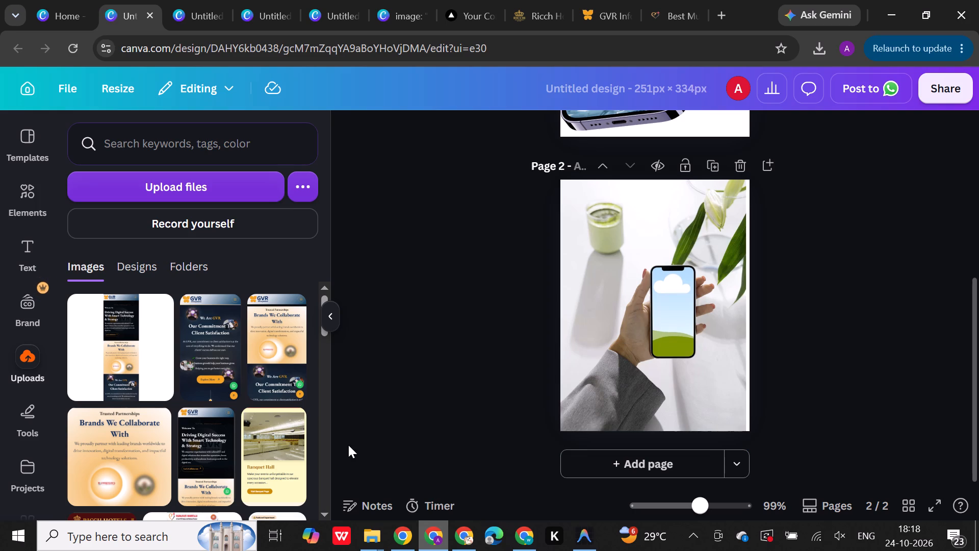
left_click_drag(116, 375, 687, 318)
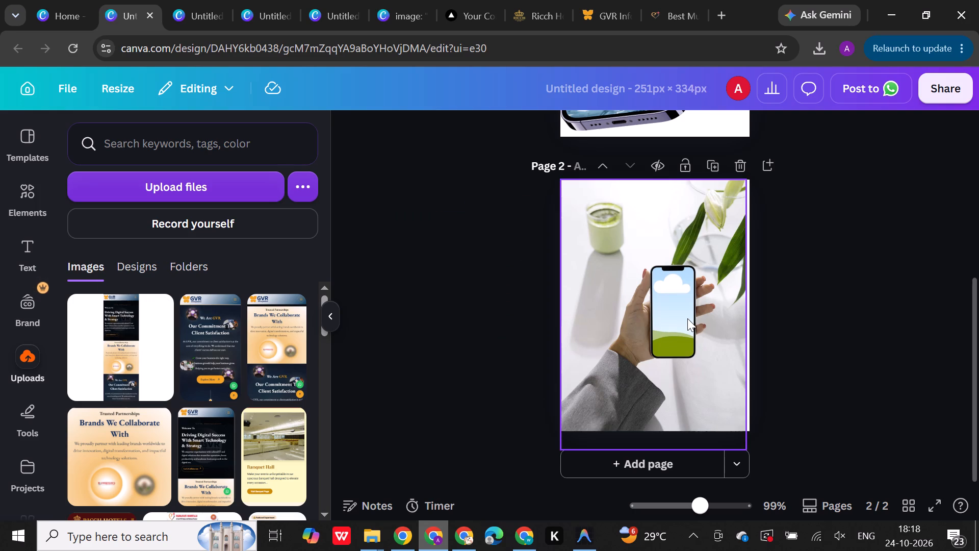
Delete page 2 containing the hand-held phone mockup.
left_click(738, 162)
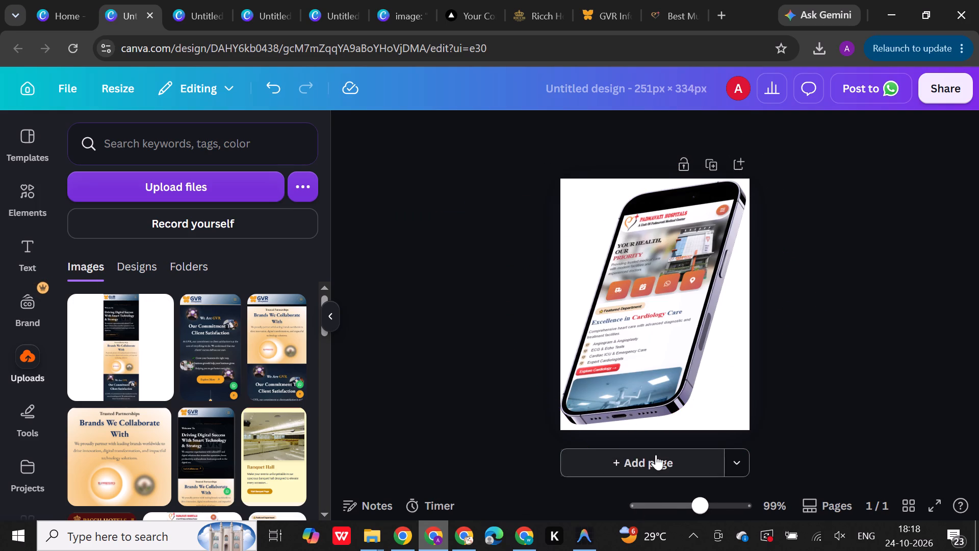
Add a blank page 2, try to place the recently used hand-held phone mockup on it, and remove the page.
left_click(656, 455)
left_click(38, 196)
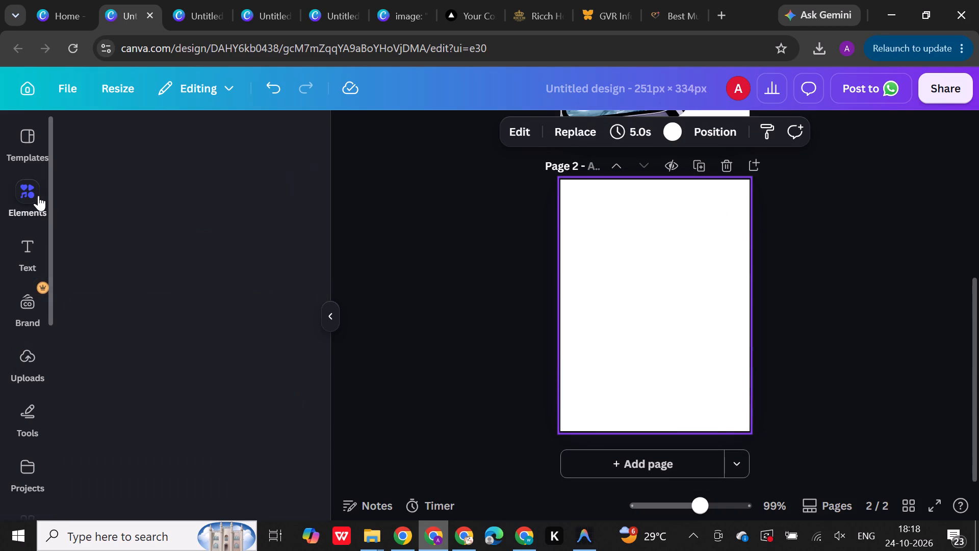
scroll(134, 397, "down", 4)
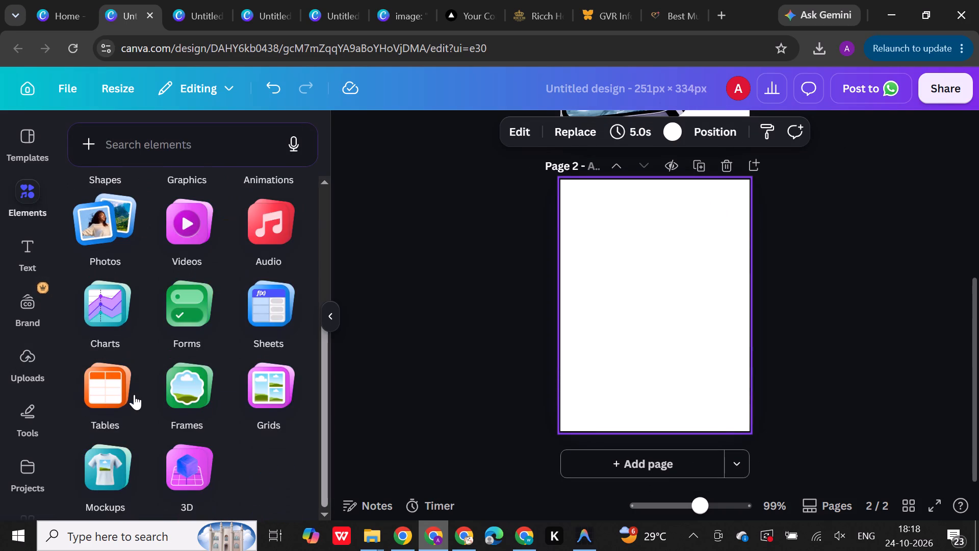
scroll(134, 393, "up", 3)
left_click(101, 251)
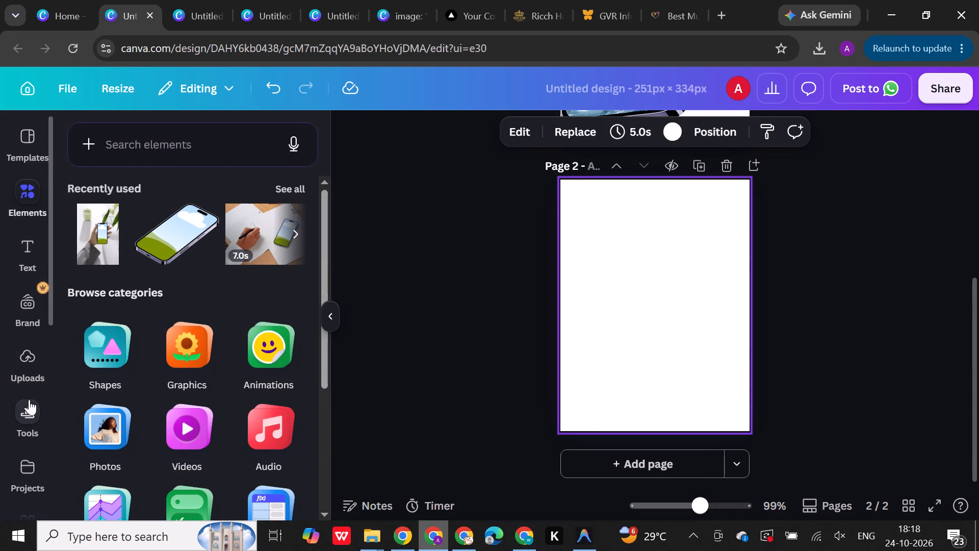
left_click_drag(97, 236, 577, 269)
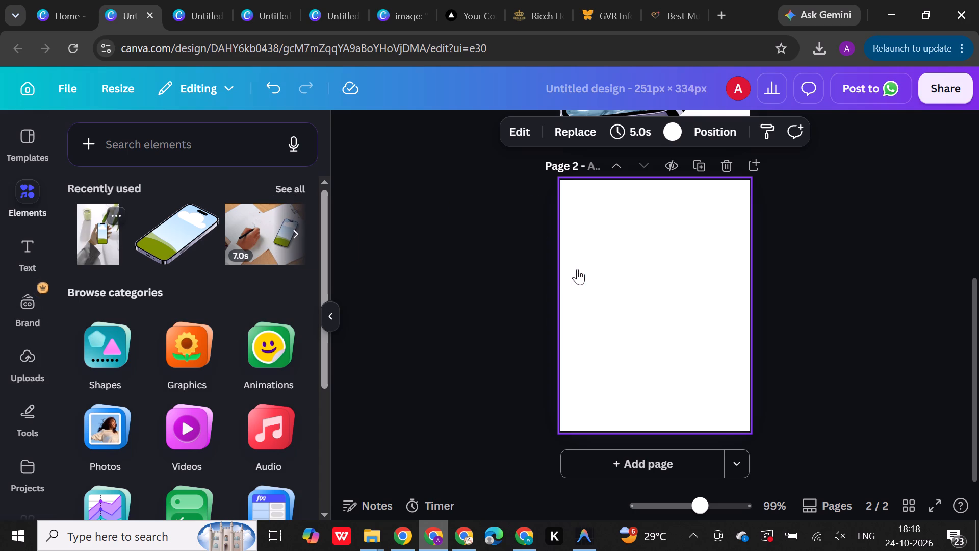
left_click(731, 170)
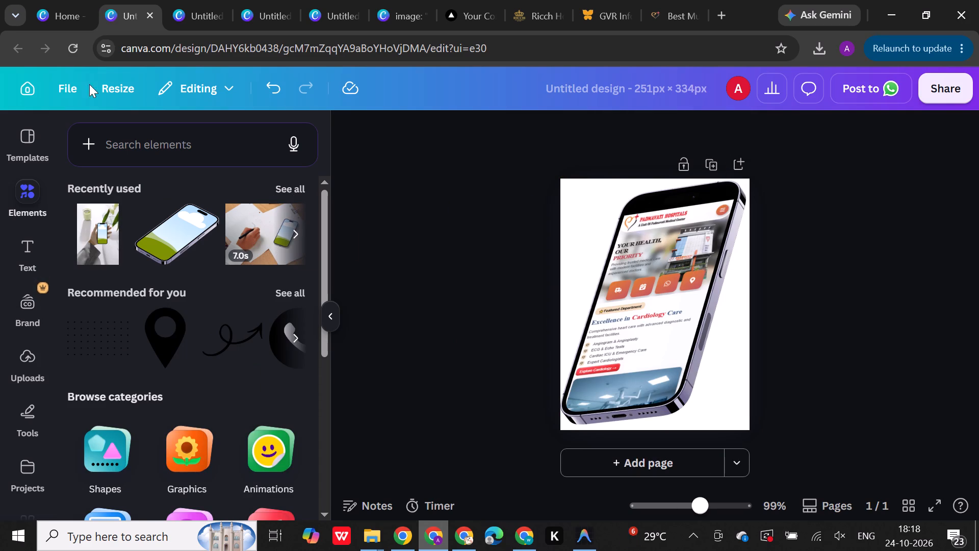
Reload the phone mockup design and add a blank page 2.
left_click(76, 53)
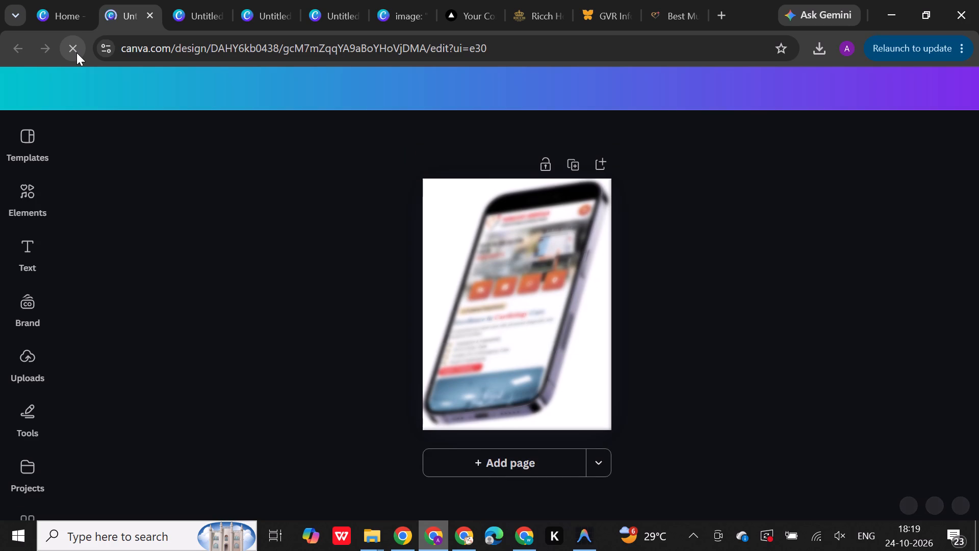
left_click(470, 463)
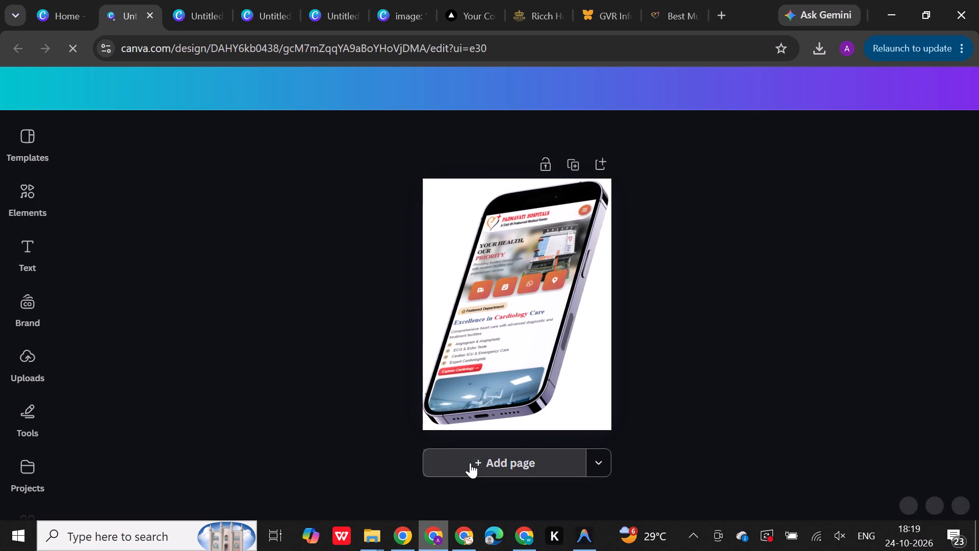
scroll(470, 463, "down", 4)
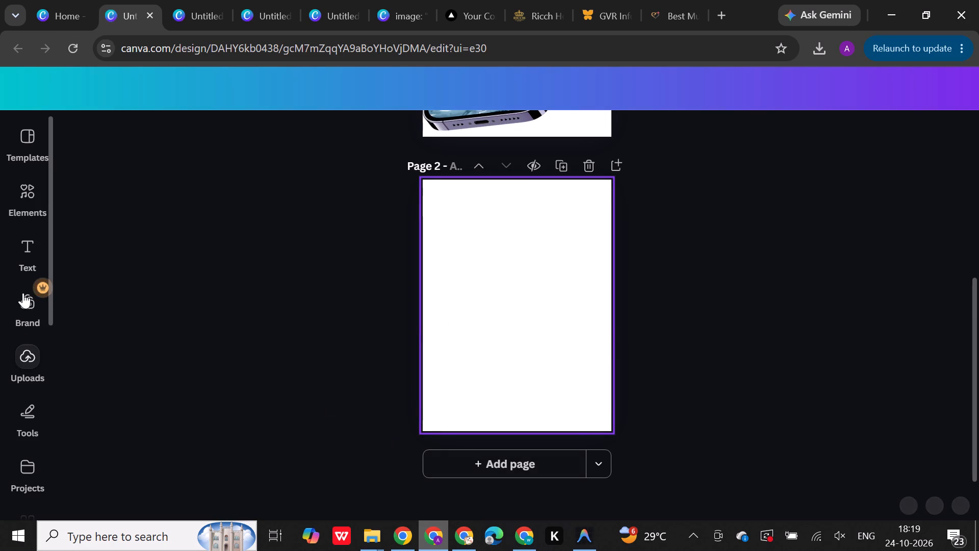
Open the full Smartphones collection within the mockup elements for page 2.
left_click(32, 186)
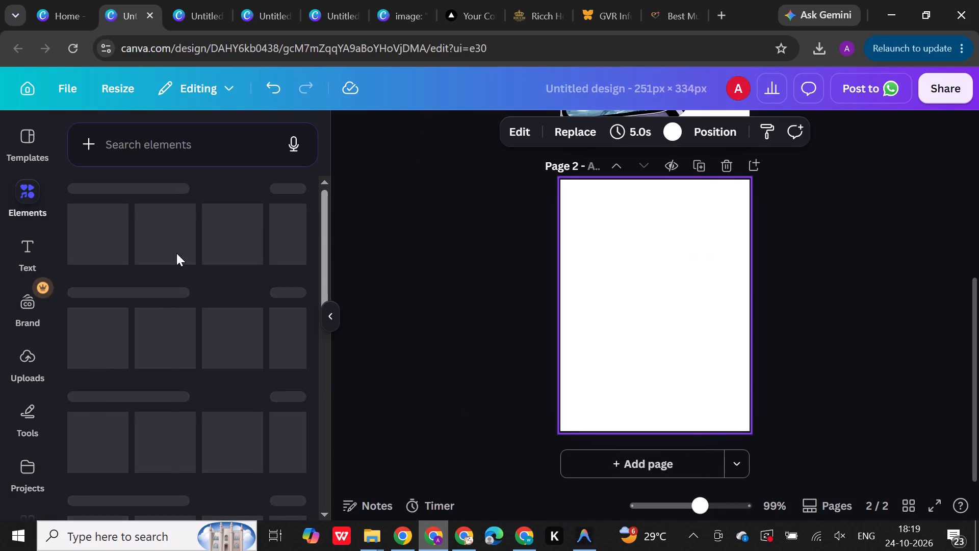
scroll(163, 290, "down", 5)
left_click(106, 473)
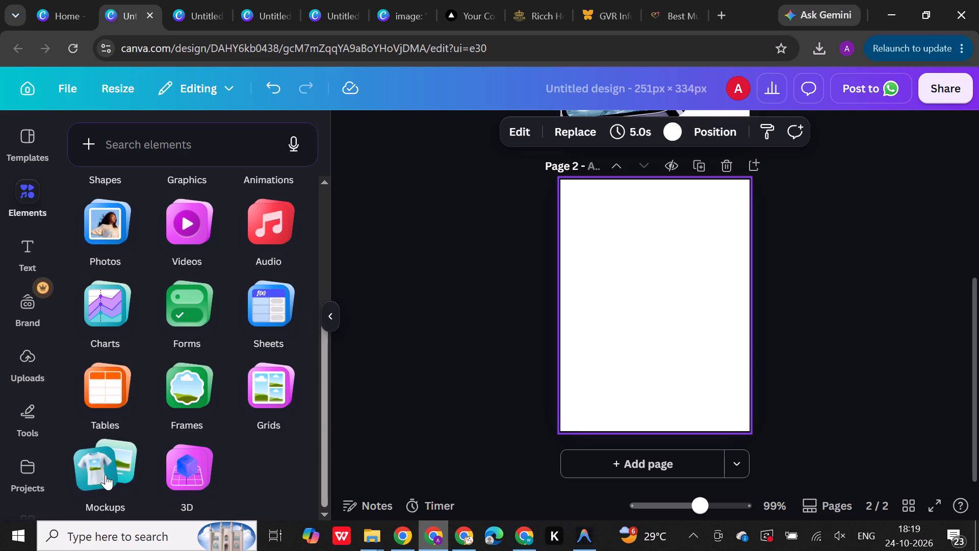
scroll(110, 442, "down", 3)
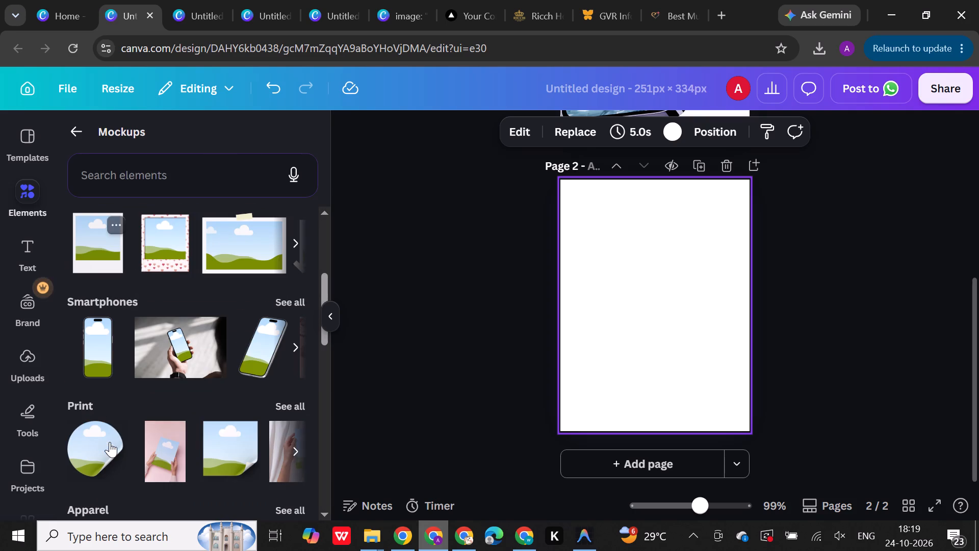
scroll(246, 409, "down", 2)
scroll(246, 409, "up", 2)
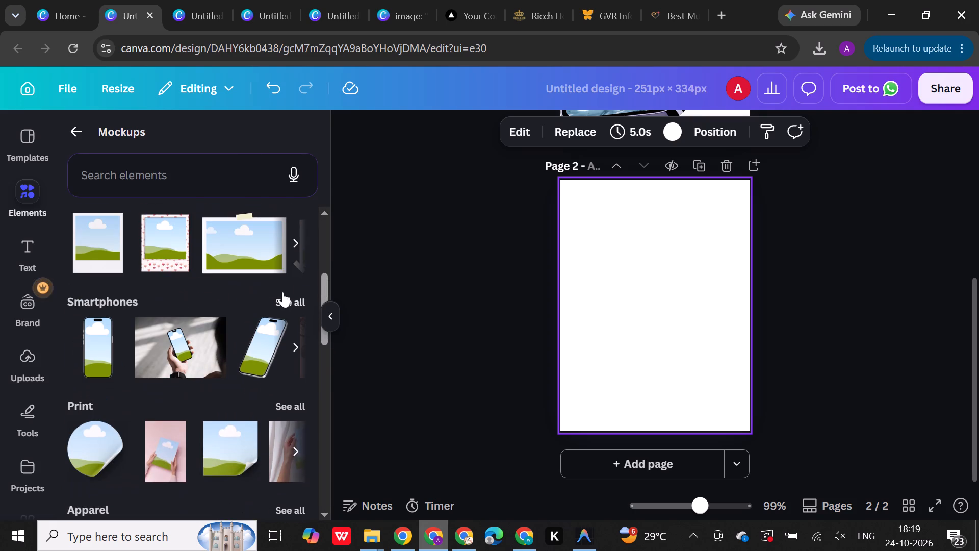
left_click(282, 292)
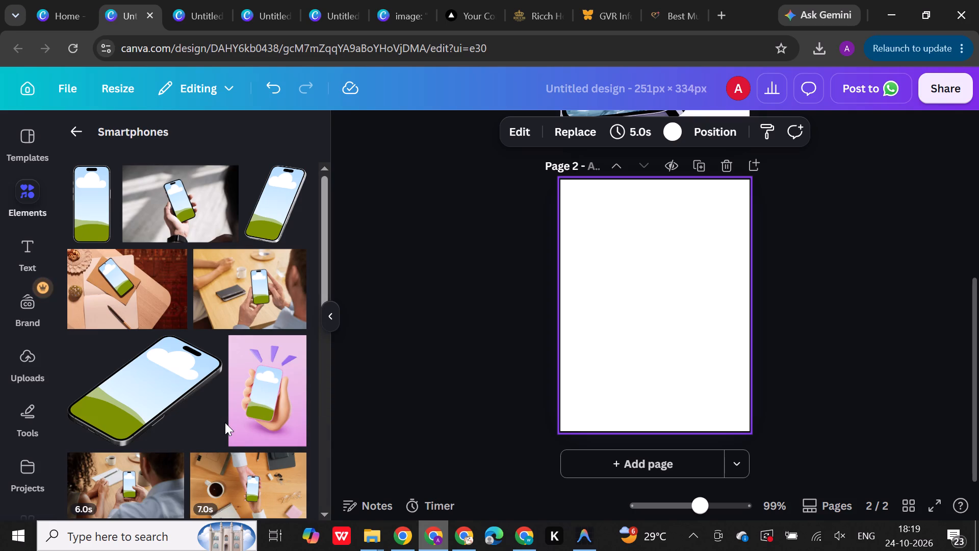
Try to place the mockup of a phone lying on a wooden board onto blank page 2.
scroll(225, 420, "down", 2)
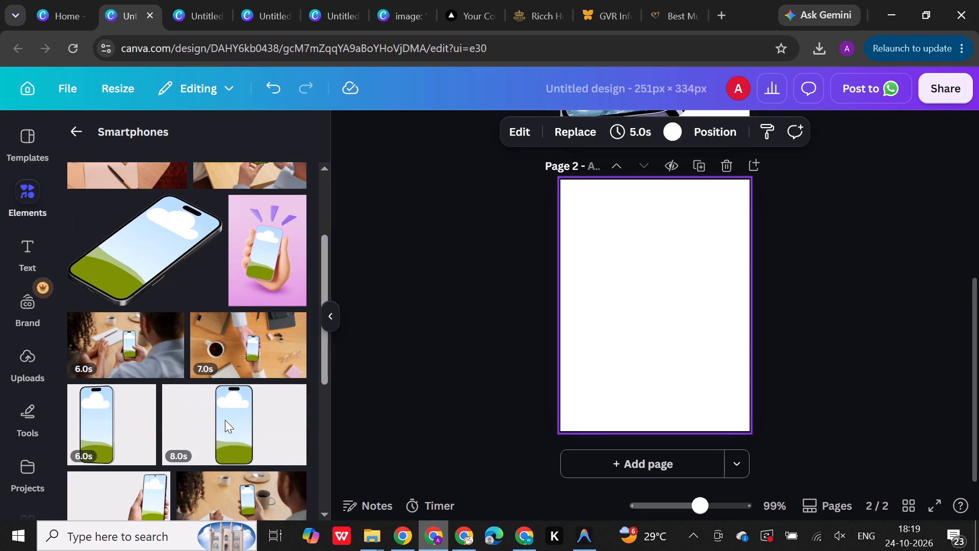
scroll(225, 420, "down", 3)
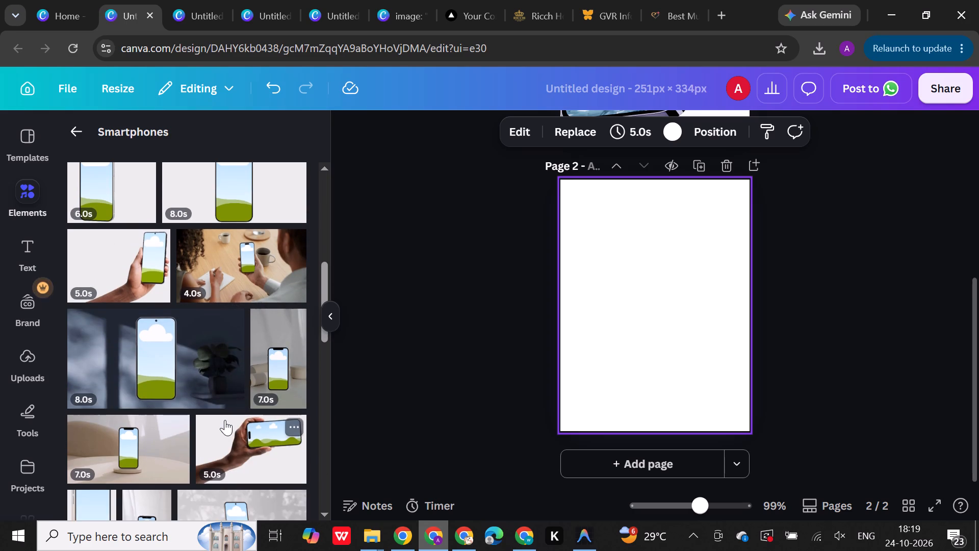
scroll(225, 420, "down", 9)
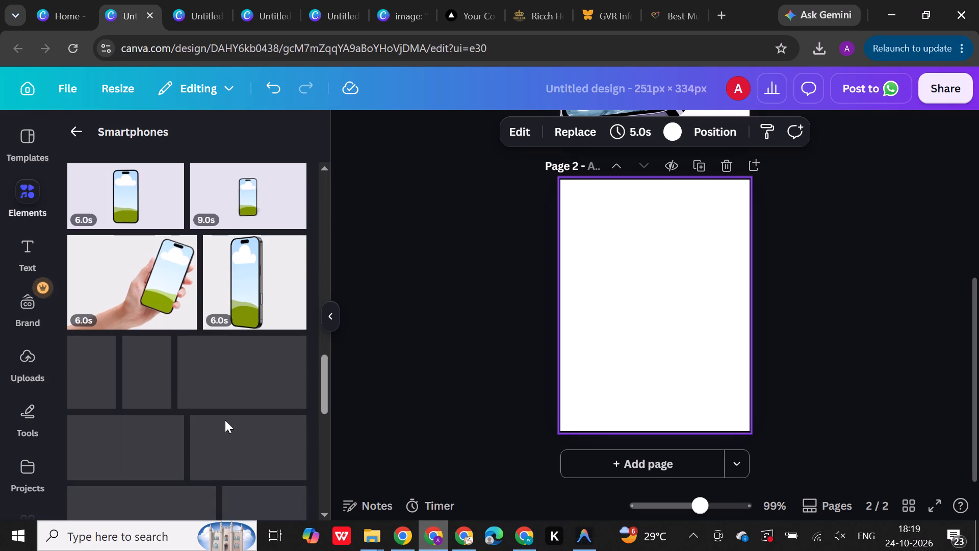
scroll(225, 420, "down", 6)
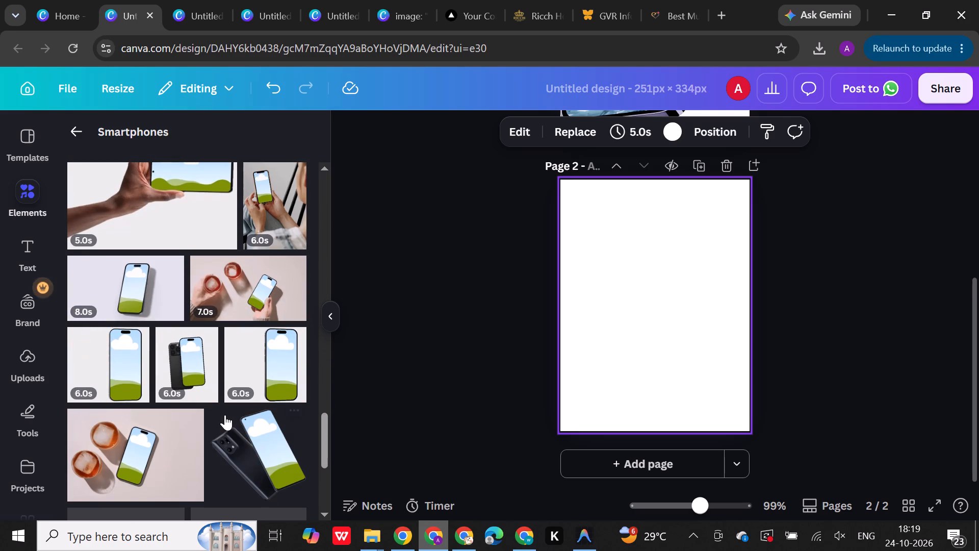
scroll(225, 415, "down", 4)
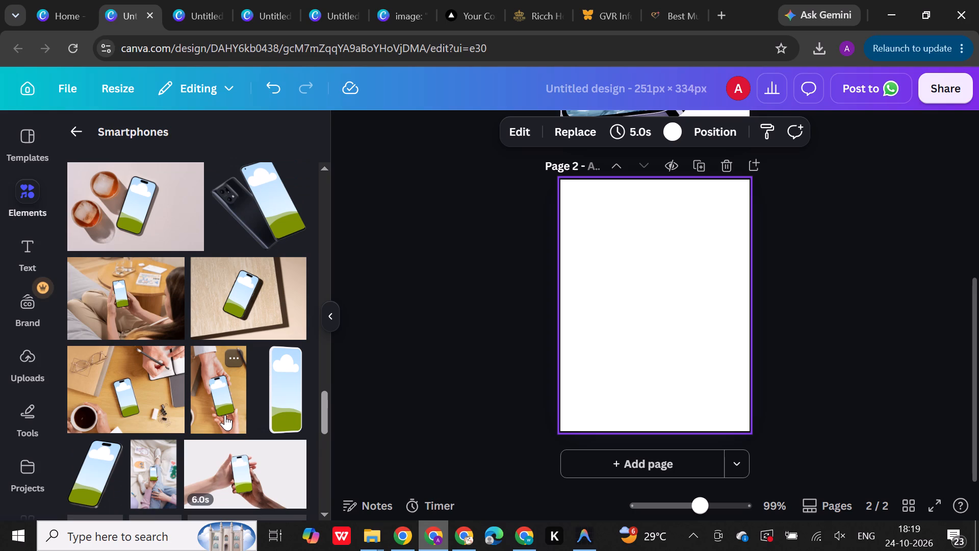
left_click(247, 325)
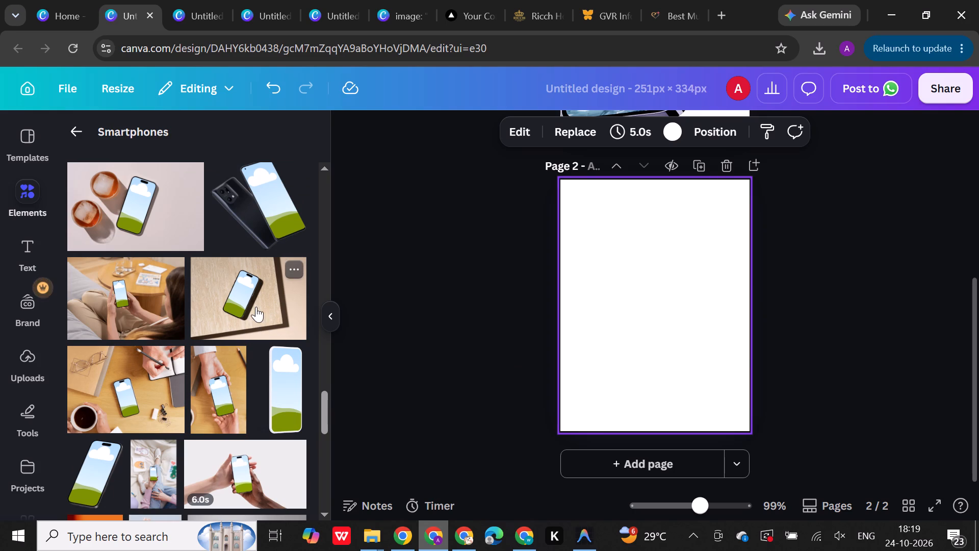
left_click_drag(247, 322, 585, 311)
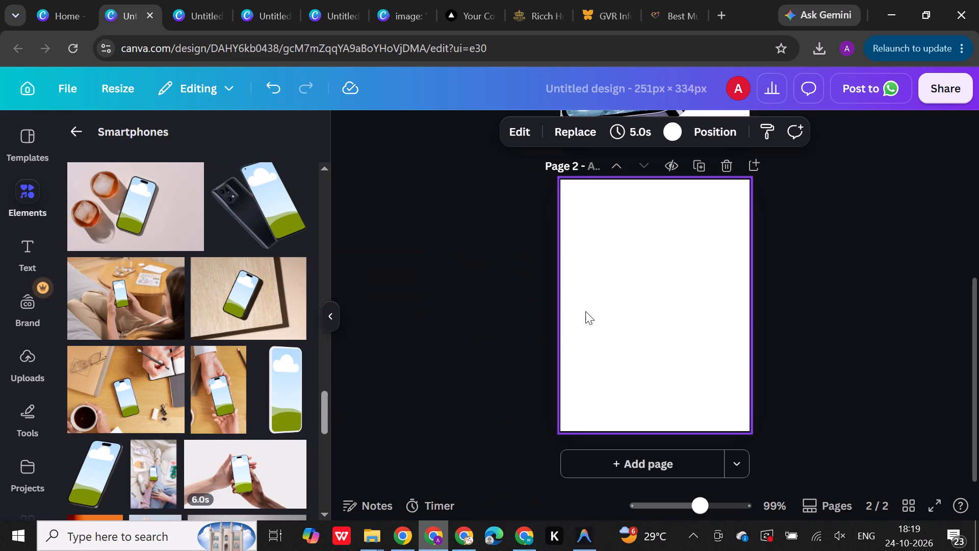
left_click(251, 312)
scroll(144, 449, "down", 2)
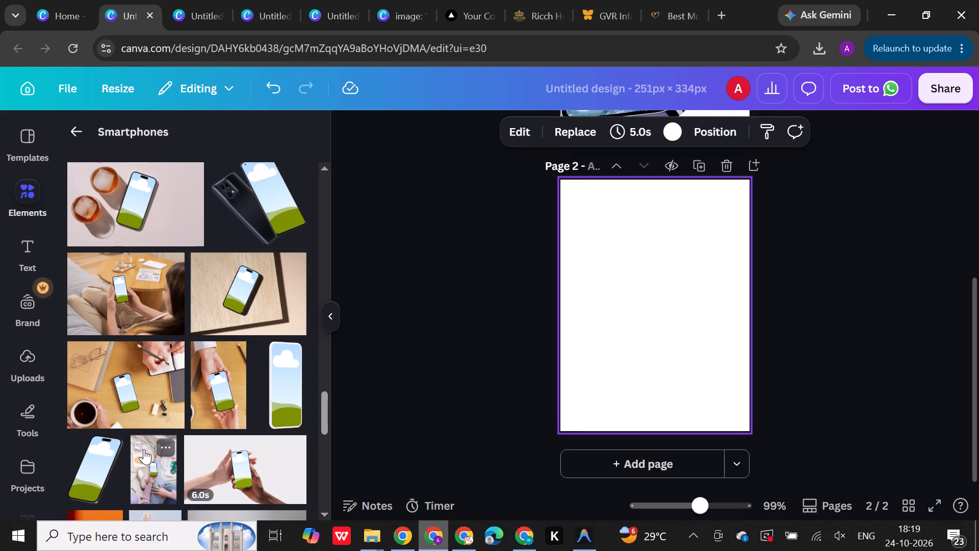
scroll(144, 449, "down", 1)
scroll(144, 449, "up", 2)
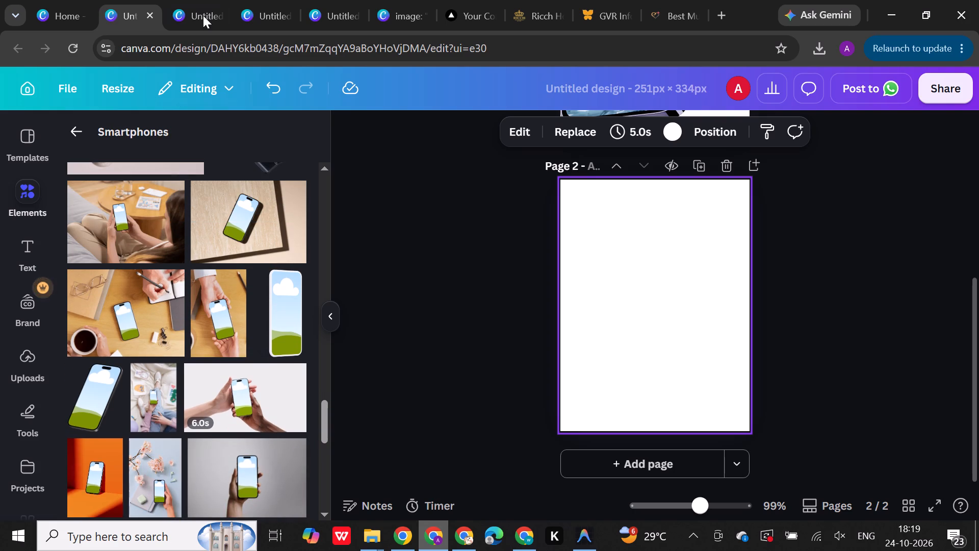
Close the Ricch Hotels, GVR Infosystems and hospital website tabs.
left_click(480, 6)
left_click(531, 2)
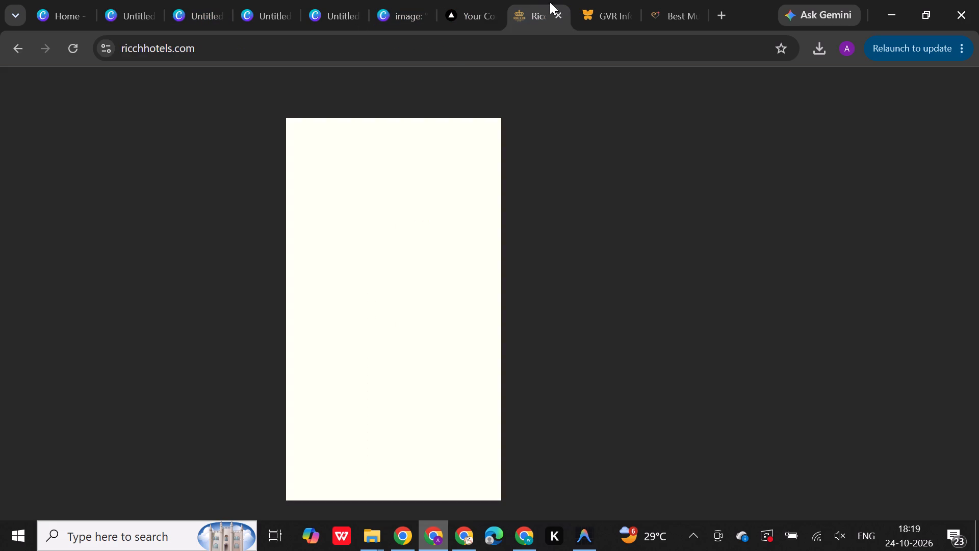
left_click(557, 16)
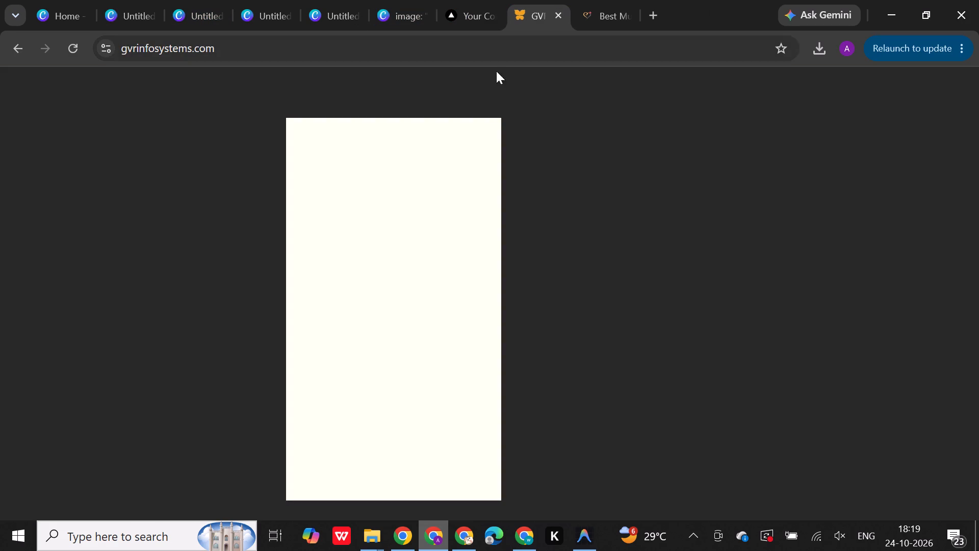
left_click(556, 15)
left_click(558, 21)
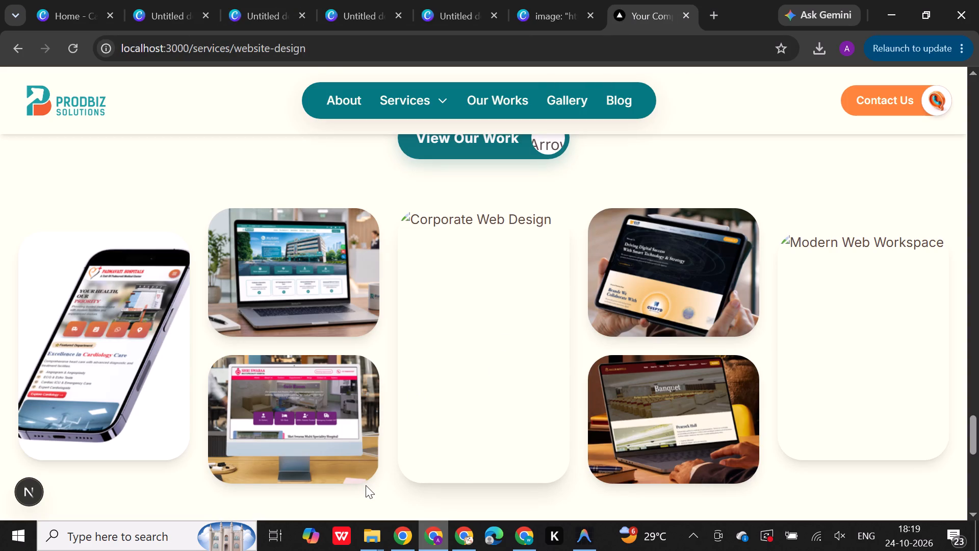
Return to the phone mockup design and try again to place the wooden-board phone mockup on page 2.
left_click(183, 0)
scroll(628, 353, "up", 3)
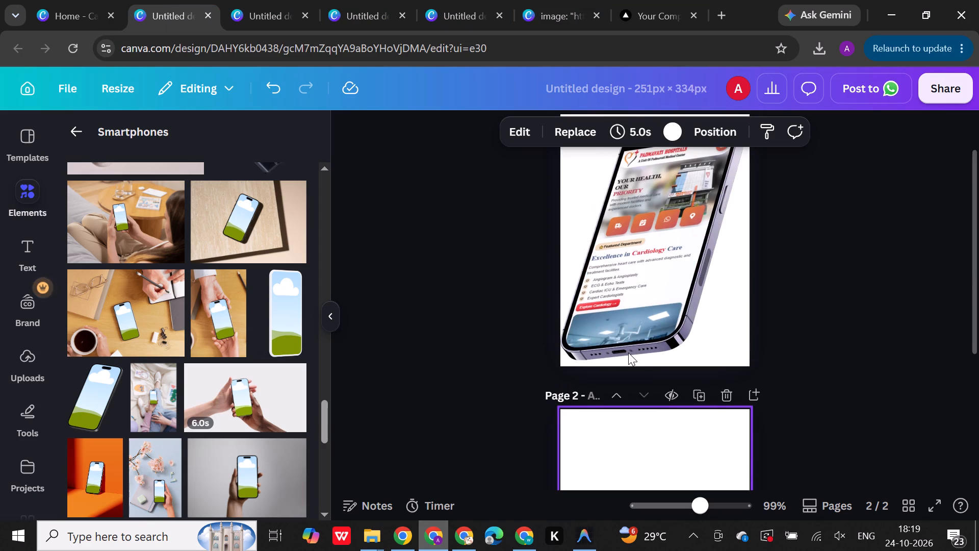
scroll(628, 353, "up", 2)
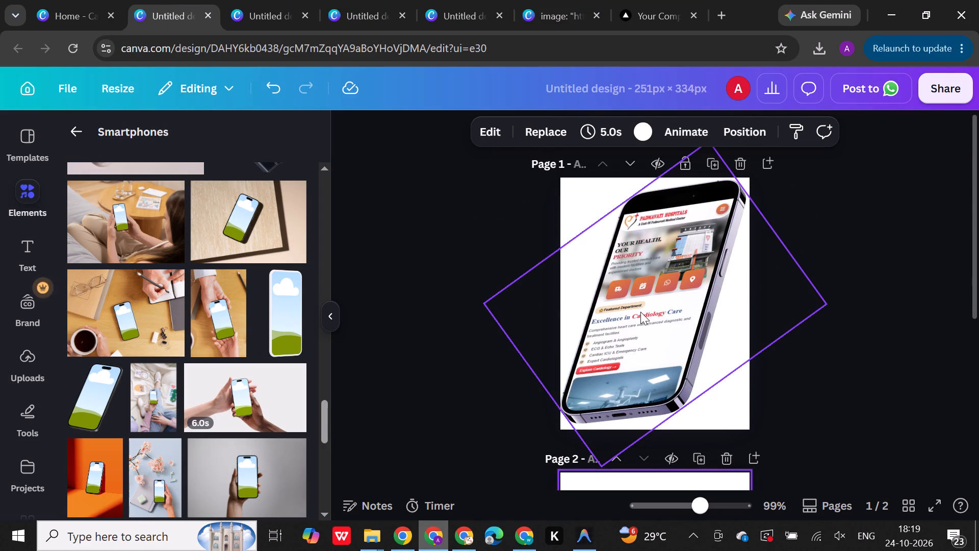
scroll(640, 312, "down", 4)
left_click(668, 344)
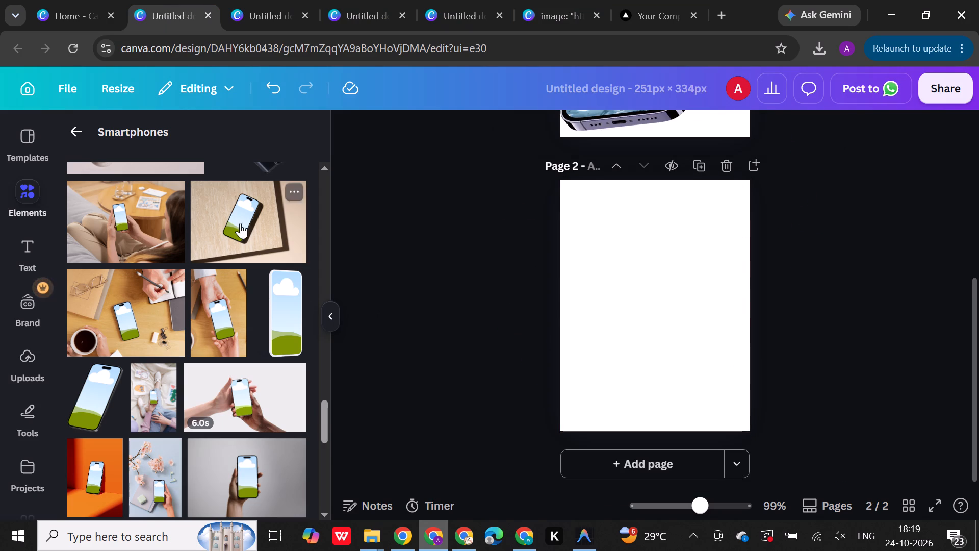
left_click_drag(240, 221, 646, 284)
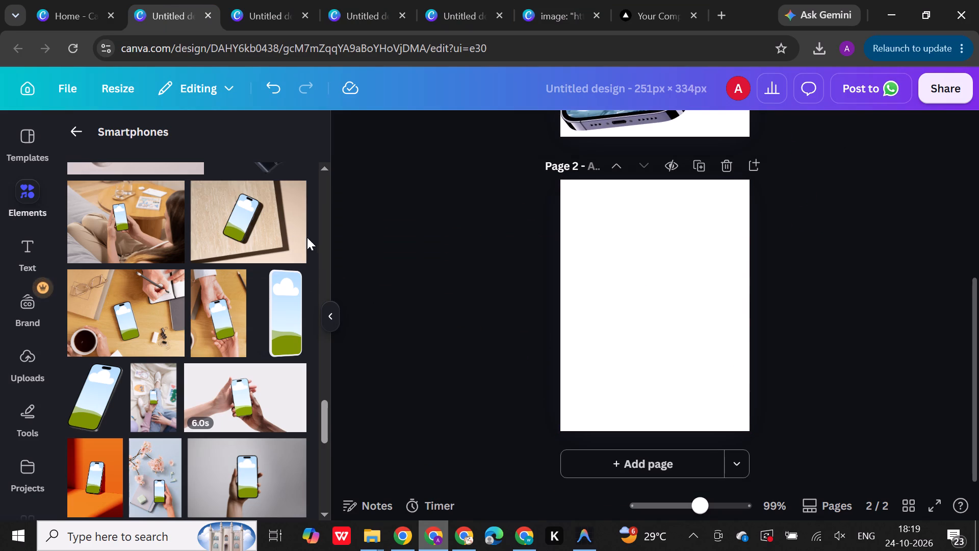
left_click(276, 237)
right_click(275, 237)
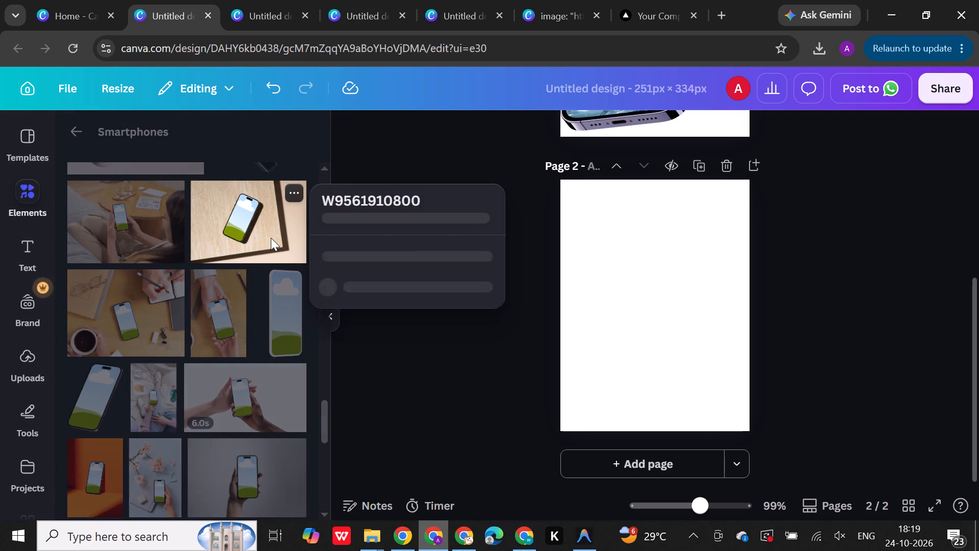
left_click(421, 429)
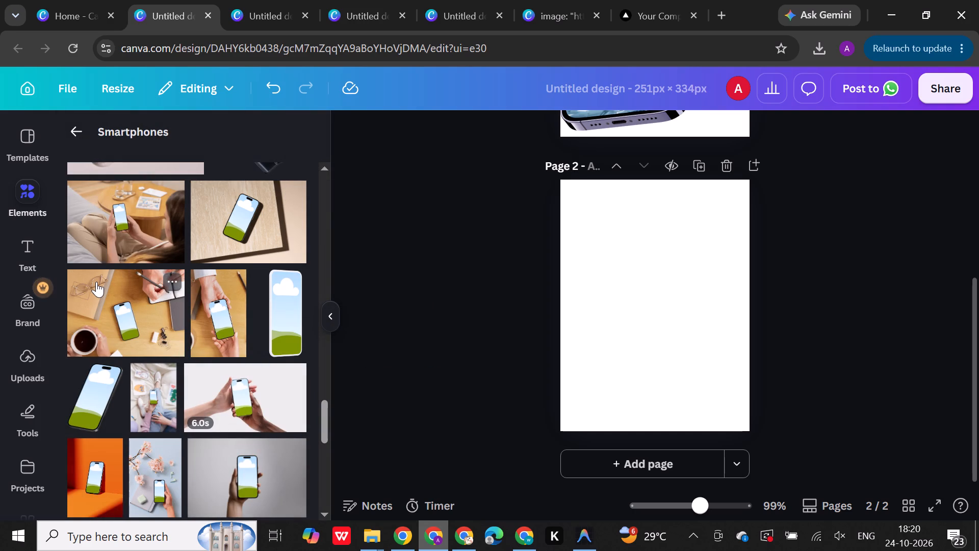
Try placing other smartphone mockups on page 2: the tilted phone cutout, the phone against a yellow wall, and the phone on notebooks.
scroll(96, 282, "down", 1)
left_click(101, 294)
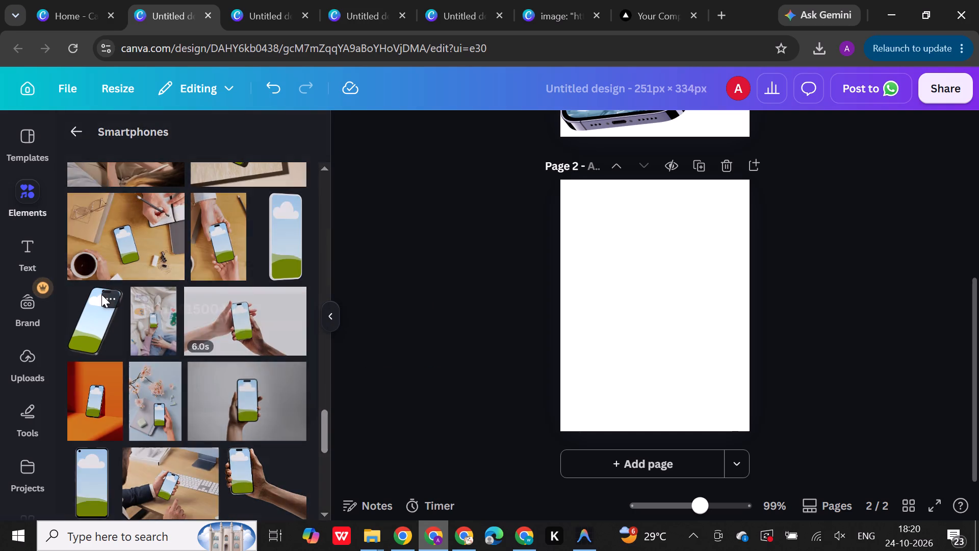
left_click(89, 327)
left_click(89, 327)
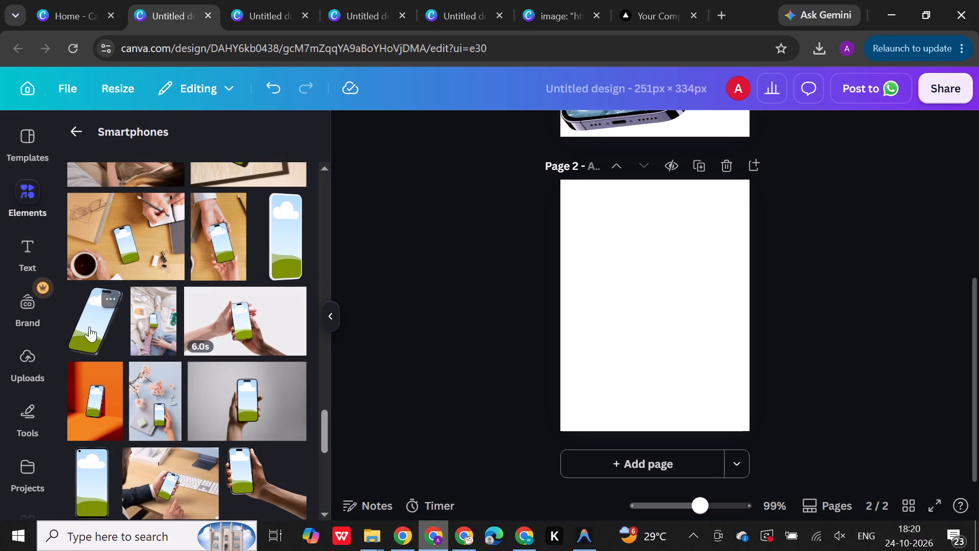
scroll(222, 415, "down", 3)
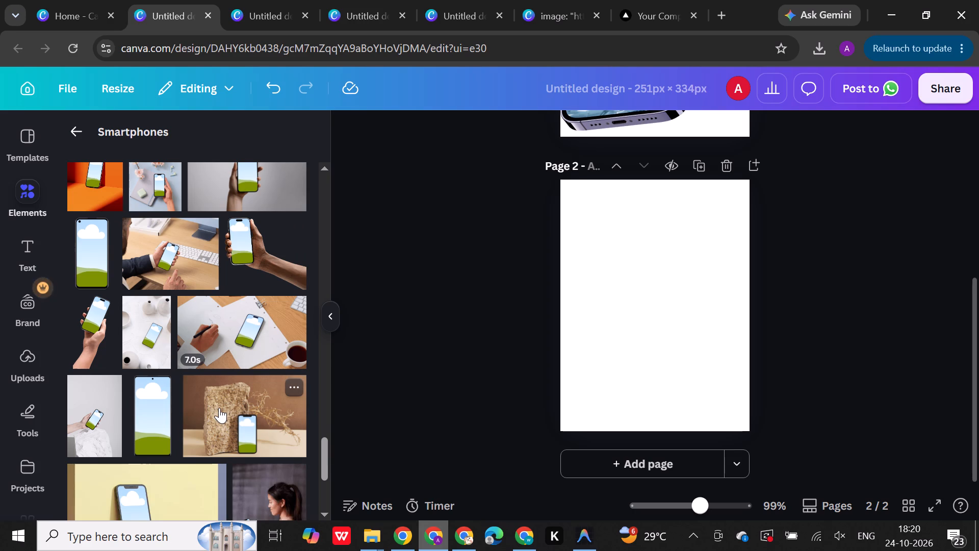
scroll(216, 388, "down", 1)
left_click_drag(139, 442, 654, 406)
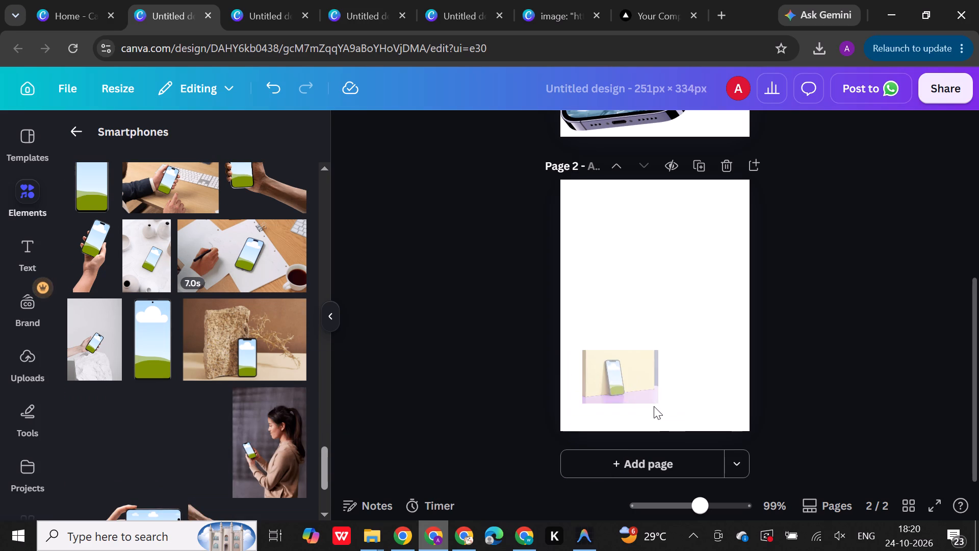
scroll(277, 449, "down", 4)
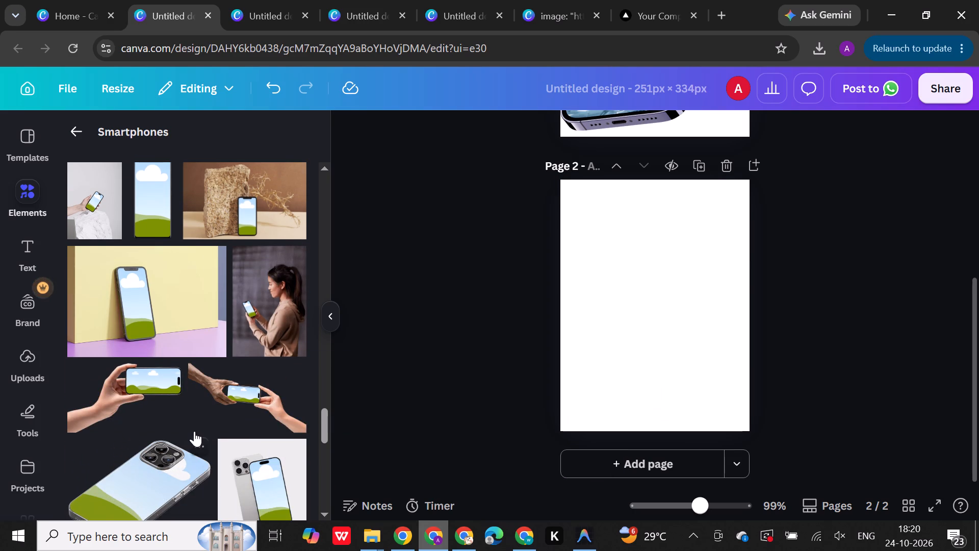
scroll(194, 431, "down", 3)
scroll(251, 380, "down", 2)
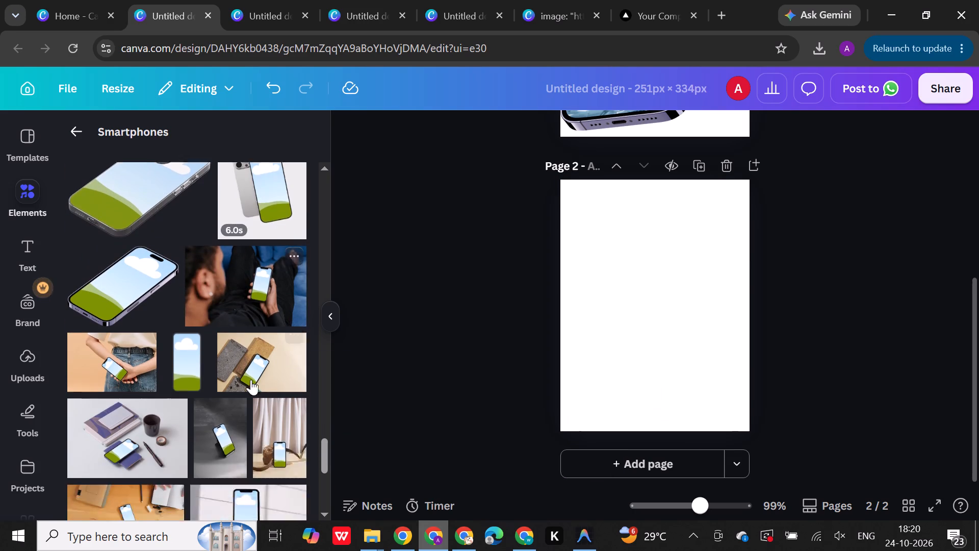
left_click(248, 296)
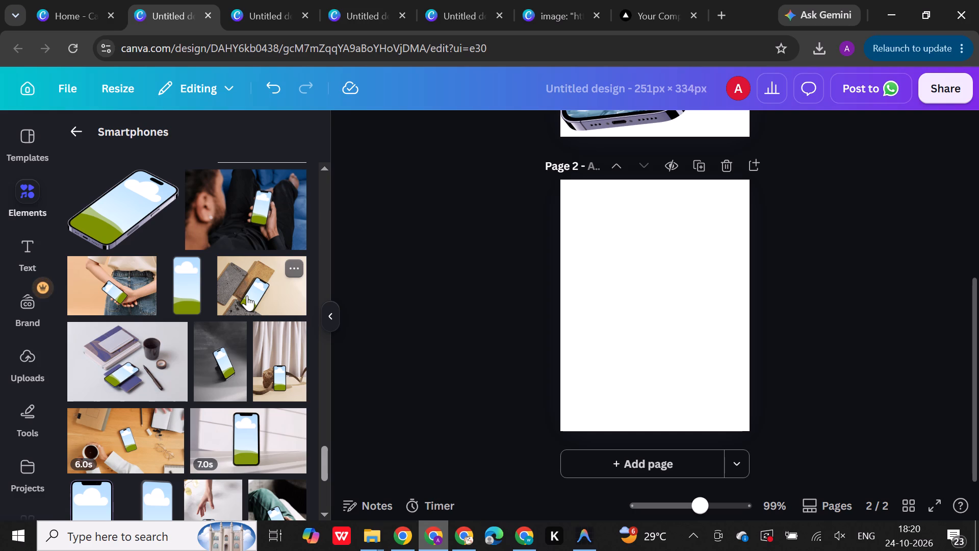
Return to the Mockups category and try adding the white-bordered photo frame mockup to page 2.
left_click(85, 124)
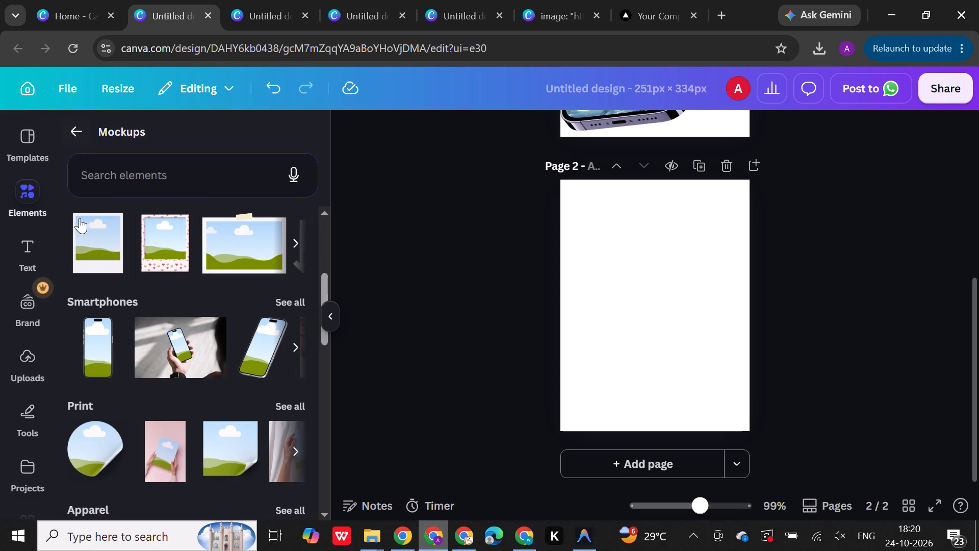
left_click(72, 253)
Close the phone mockup design, leaving the other open designs.
left_click(205, 14)
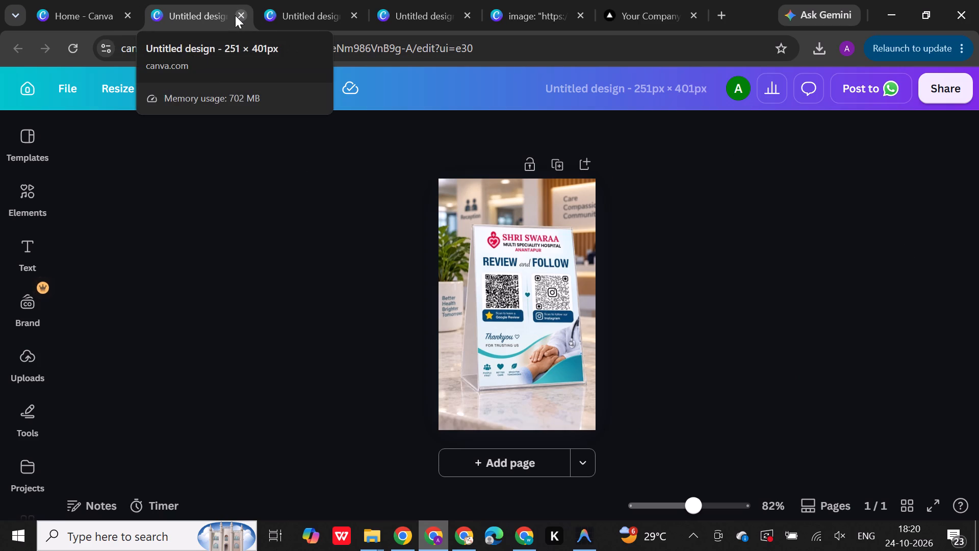
Delete the Shri Swaraa hospital review-and-follow standee image from the 251 × 401 px design.
left_click(479, 313)
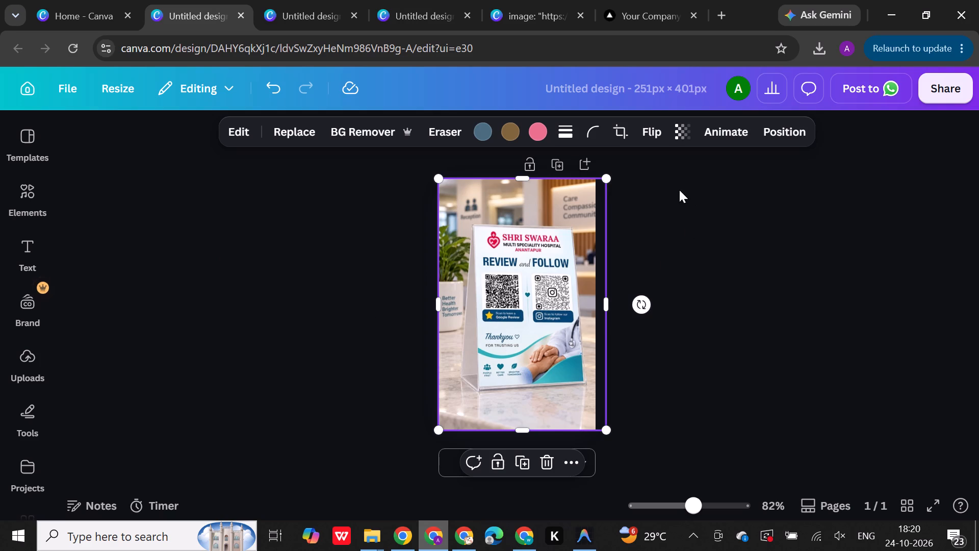
key("BackSpace")
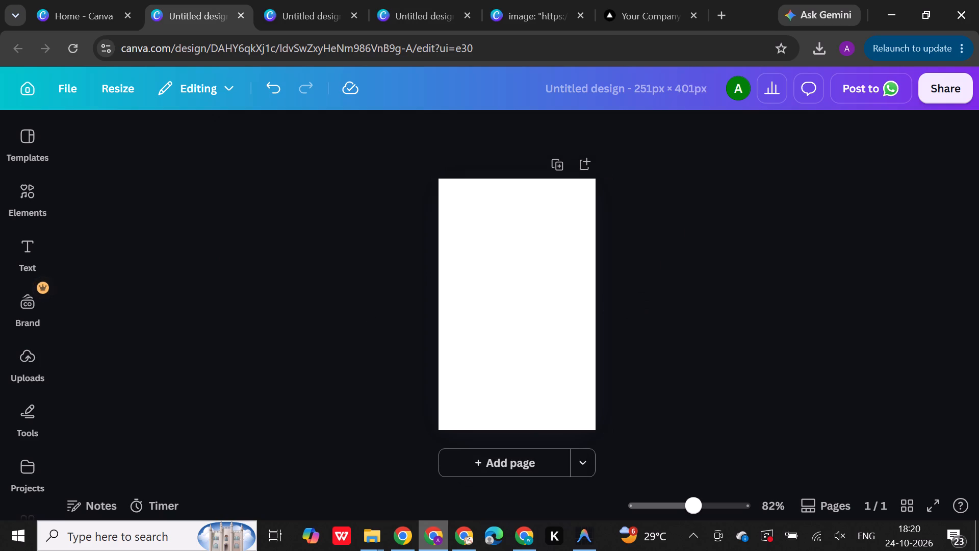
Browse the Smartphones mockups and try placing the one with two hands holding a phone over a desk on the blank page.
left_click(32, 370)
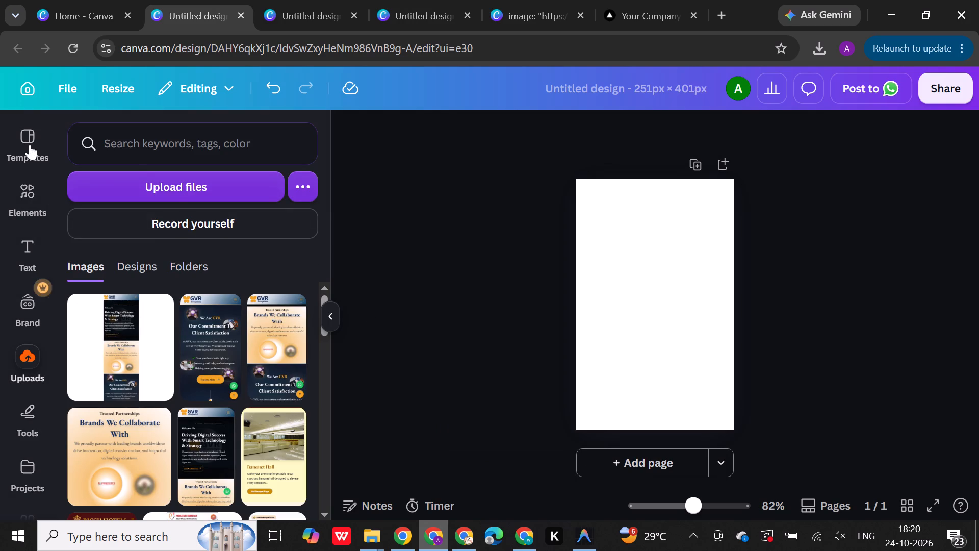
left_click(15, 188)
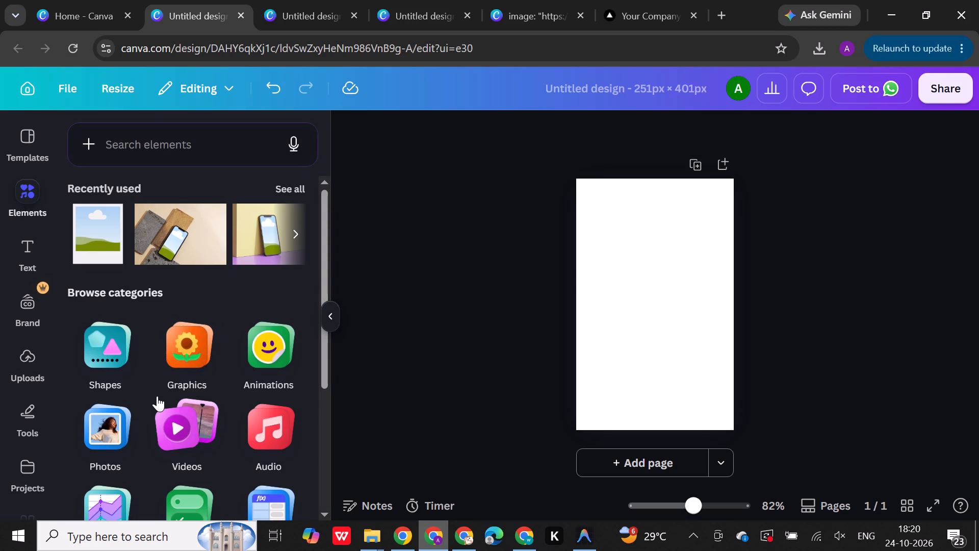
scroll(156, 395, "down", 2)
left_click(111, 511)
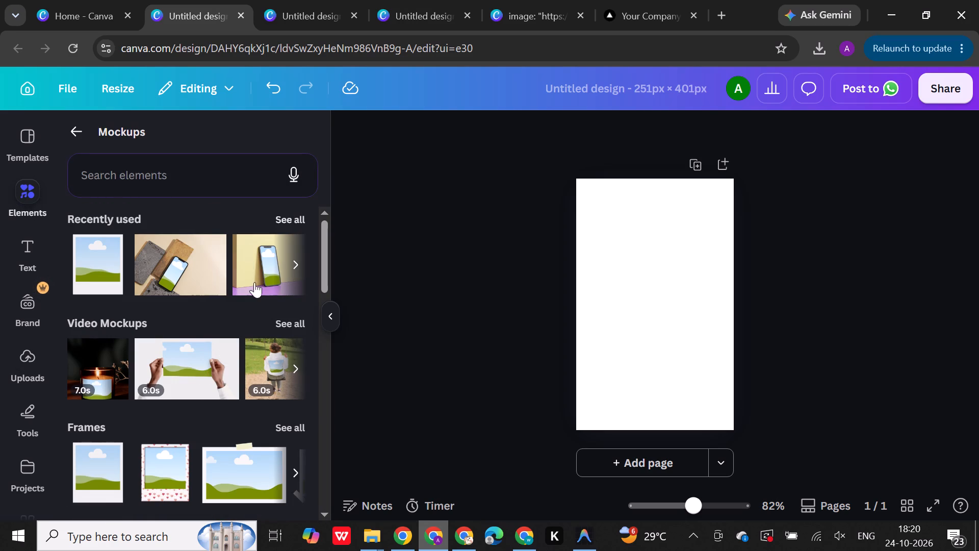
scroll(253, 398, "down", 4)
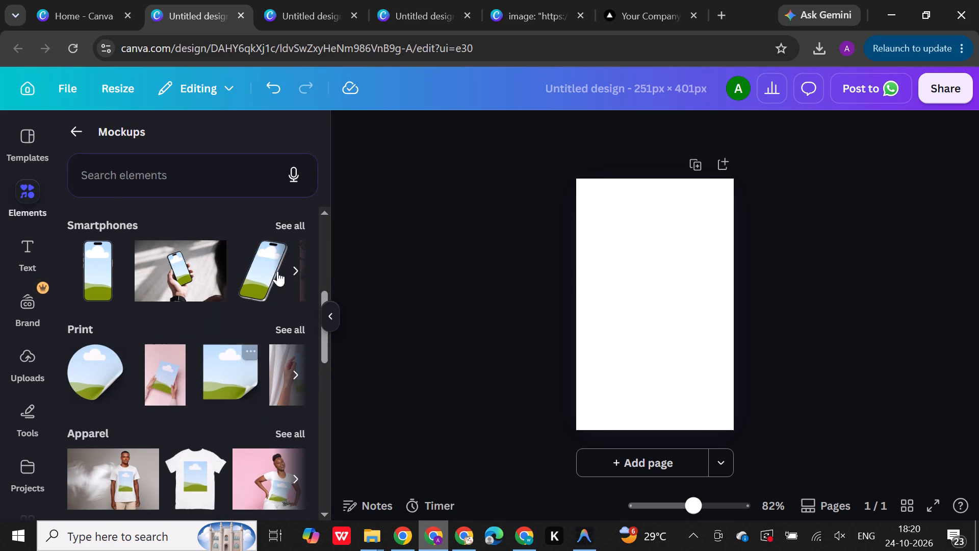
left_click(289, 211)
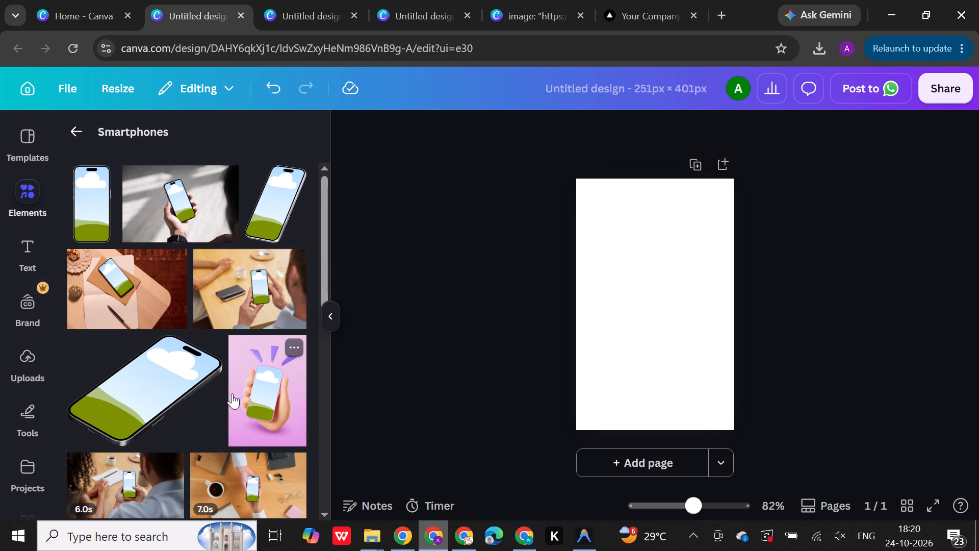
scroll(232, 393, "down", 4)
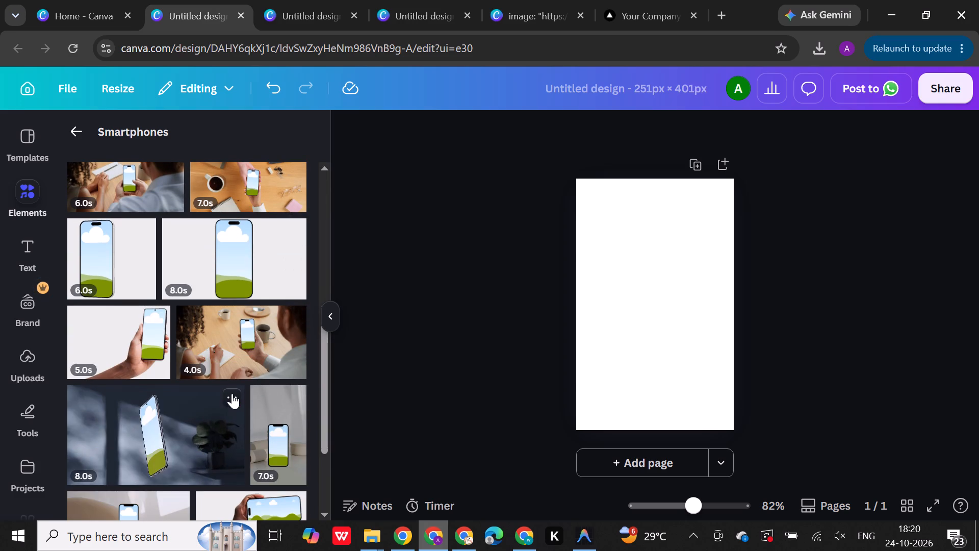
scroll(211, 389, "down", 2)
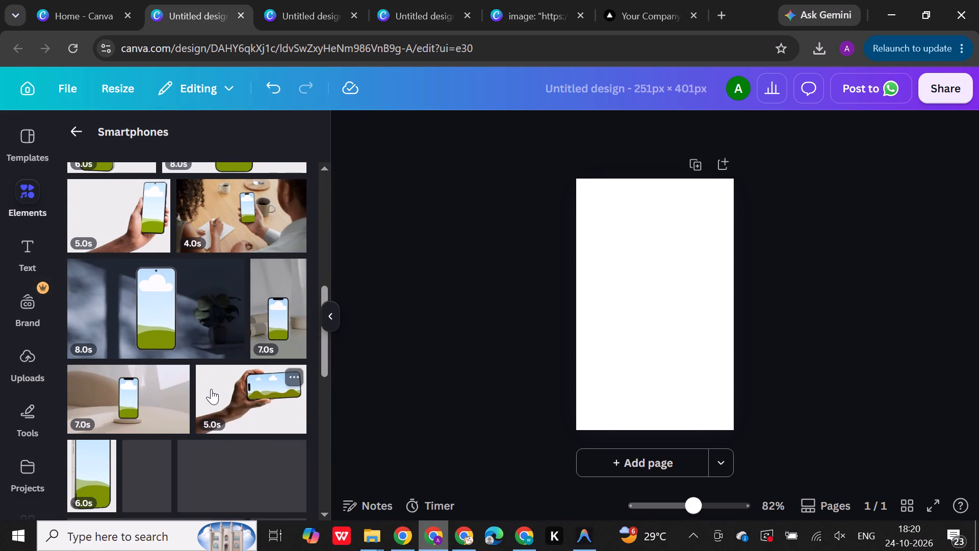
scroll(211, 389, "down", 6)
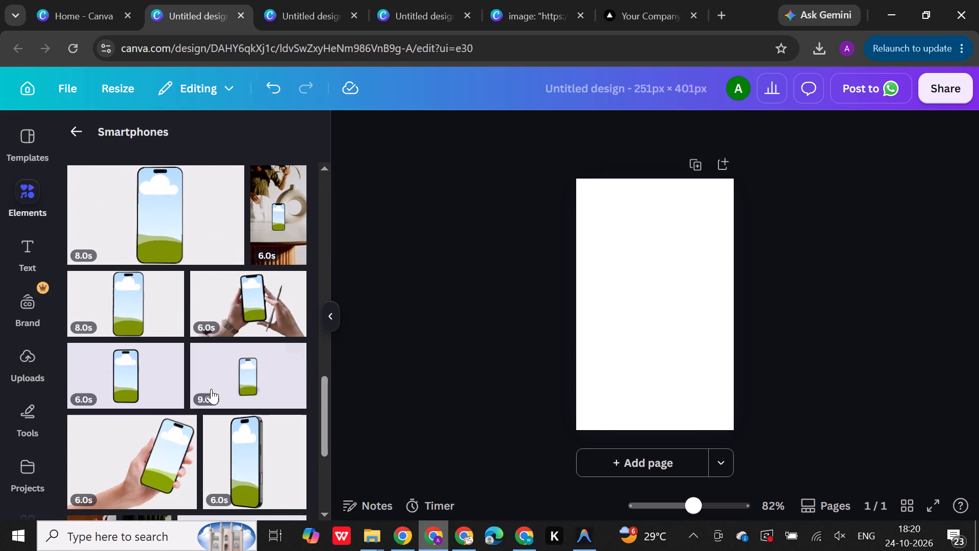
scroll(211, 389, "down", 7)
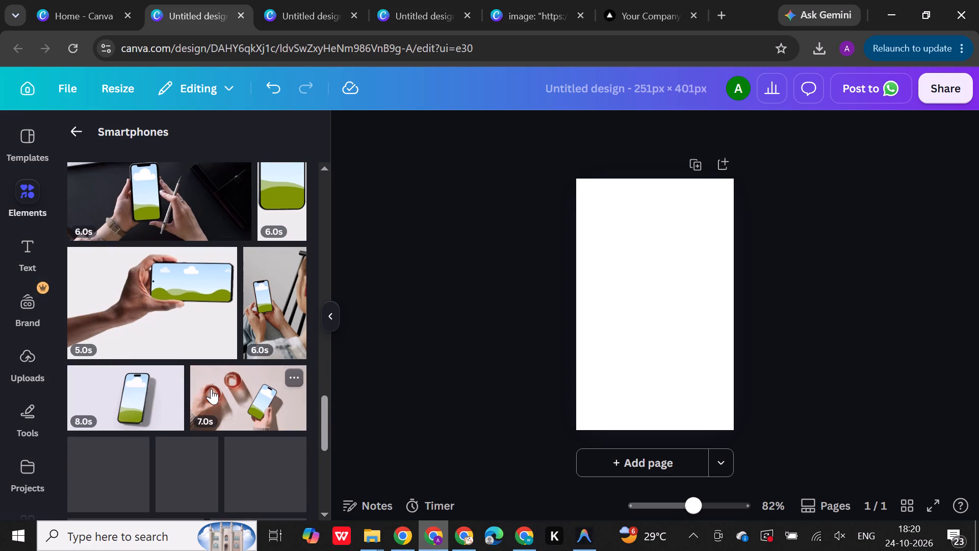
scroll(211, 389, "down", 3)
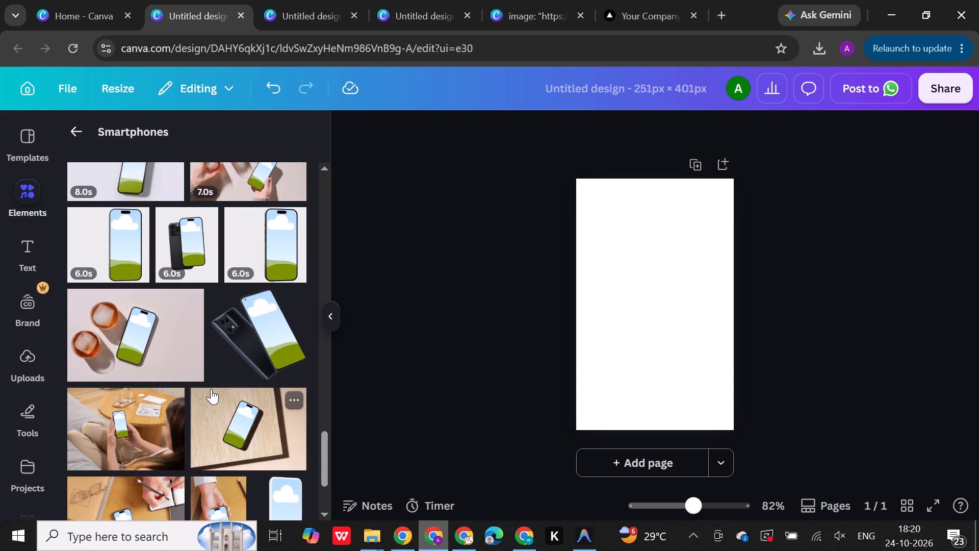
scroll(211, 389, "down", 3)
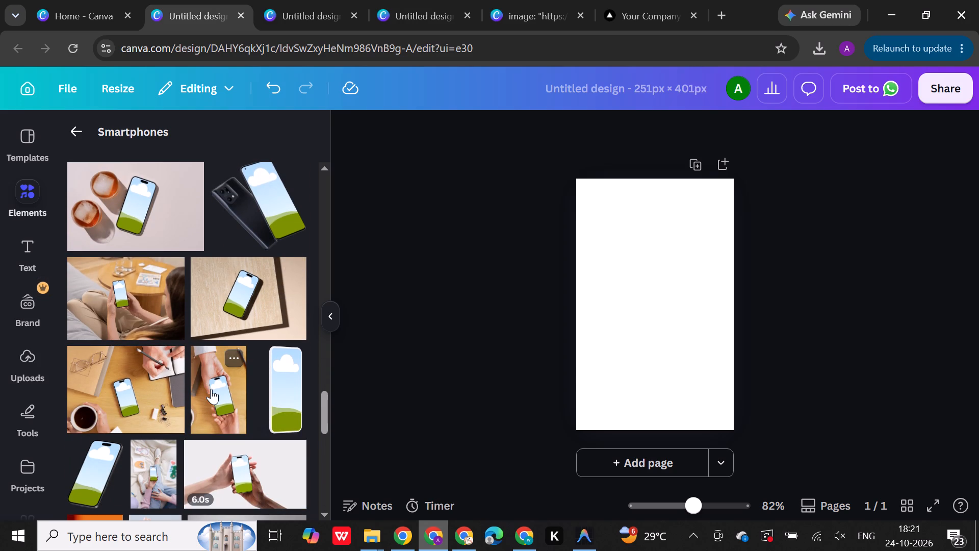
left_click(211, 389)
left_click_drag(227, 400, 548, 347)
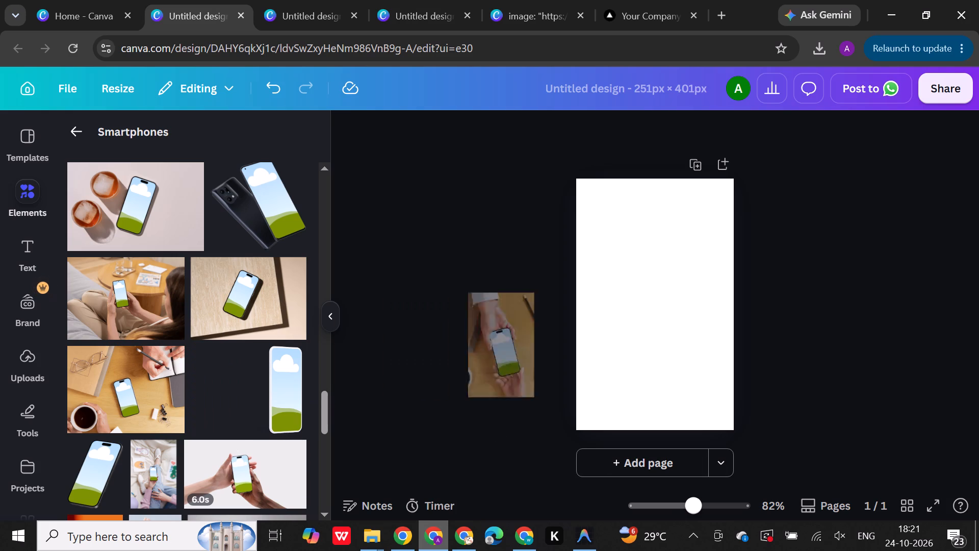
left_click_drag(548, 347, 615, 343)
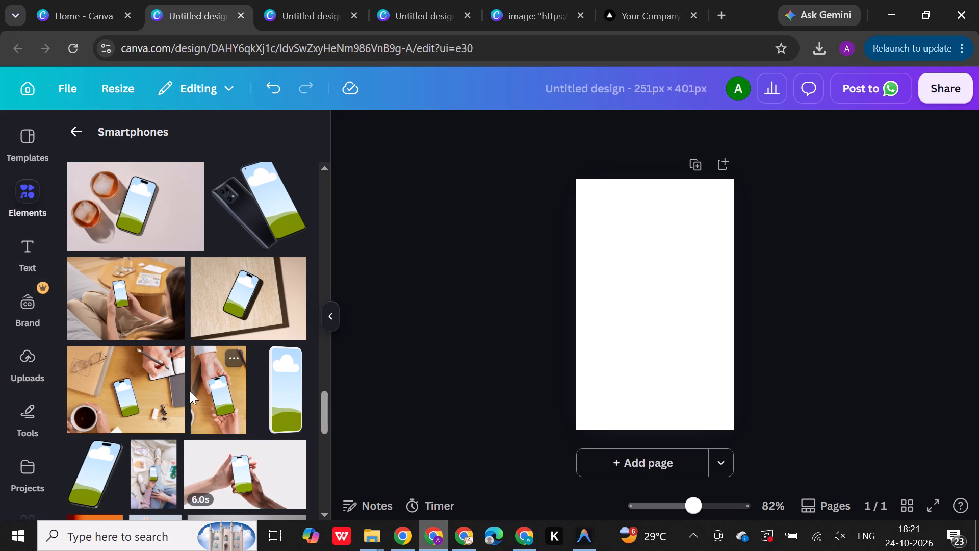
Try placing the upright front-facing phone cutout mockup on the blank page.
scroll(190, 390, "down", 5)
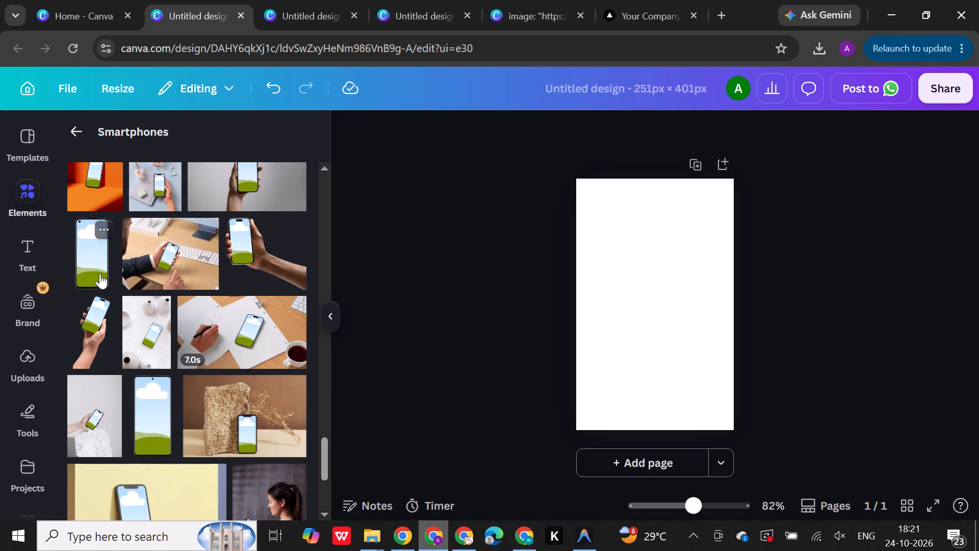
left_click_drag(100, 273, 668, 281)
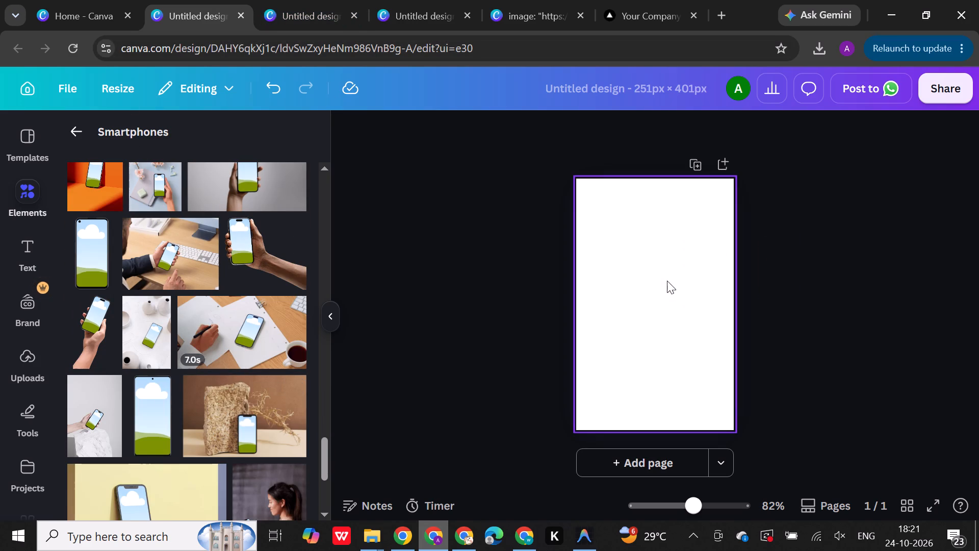
Close all remaining Canva designs and the Canva home page, keeping the local Prodbiz website open.
left_click(237, 17)
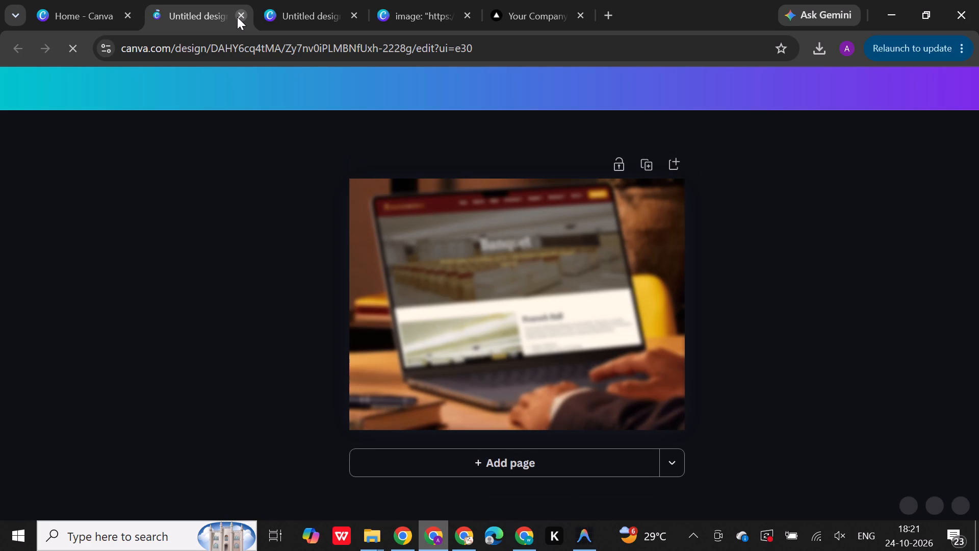
left_click(237, 17)
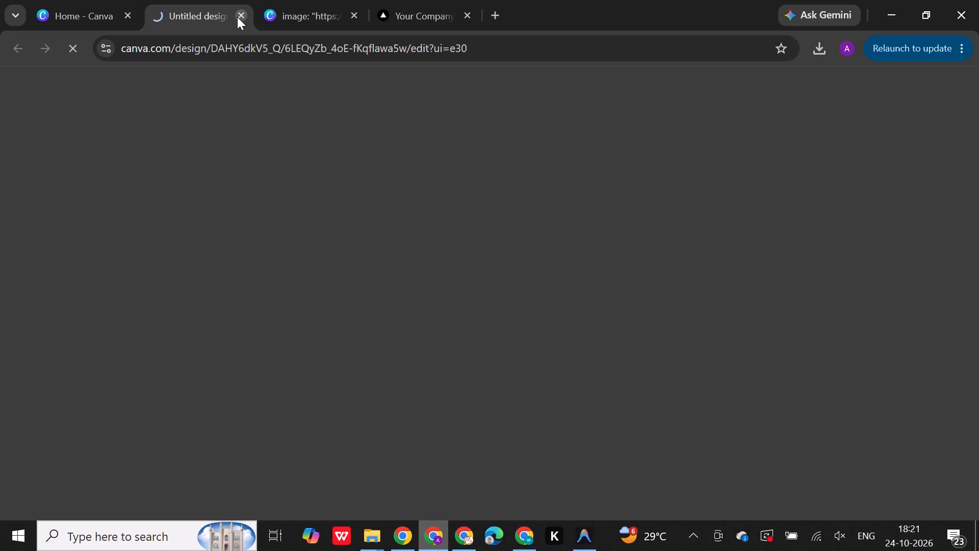
left_click(237, 17)
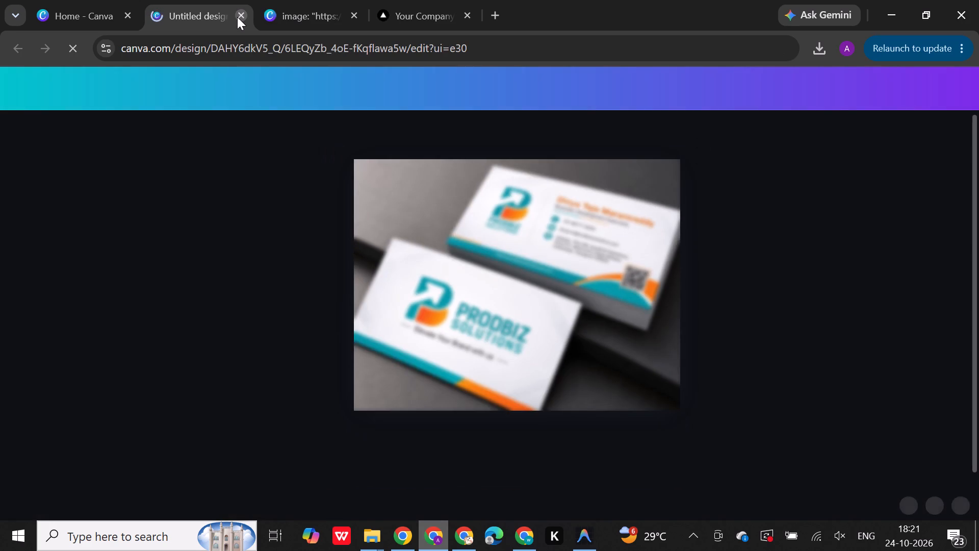
left_click(237, 17)
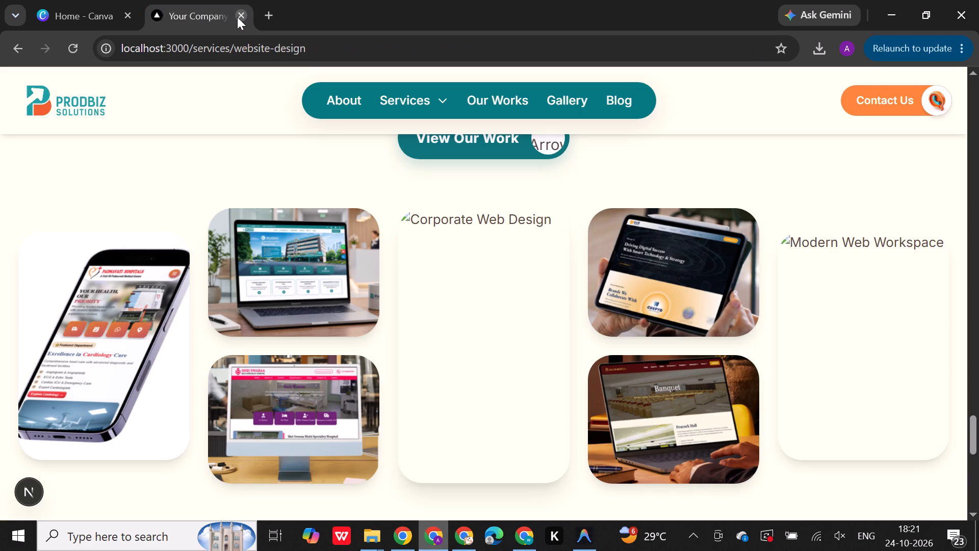
left_click(127, 12)
Switch to the Downloads folder and delete the Untitled design laptop image plus the stacked hospital and Ricch Hotels website screenshots.
left_click(887, 21)
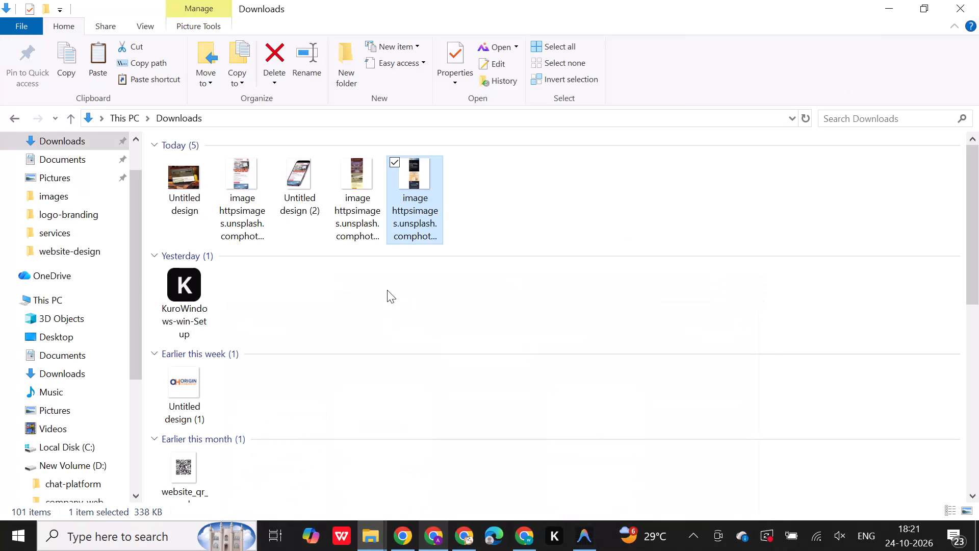
left_click(209, 204)
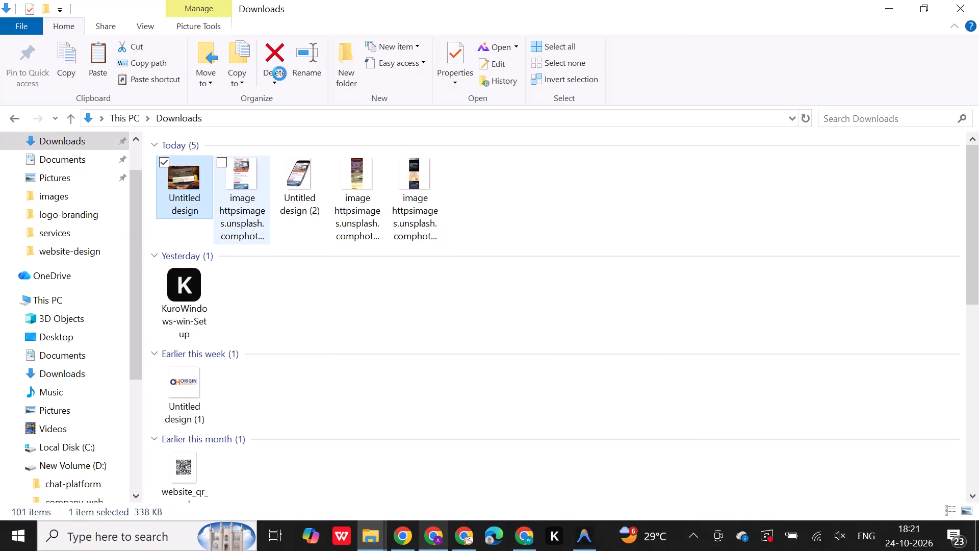
left_click(281, 63)
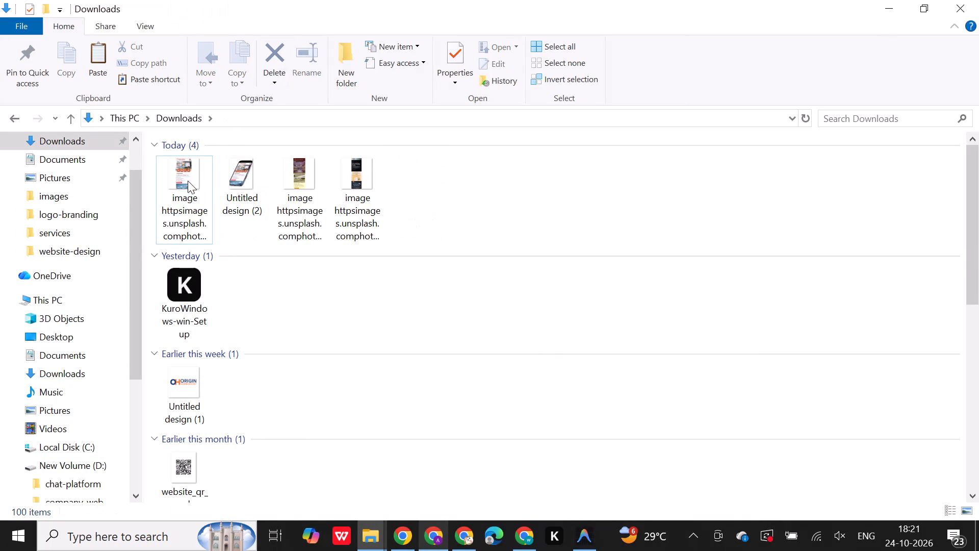
left_click(188, 181)
left_click(277, 53)
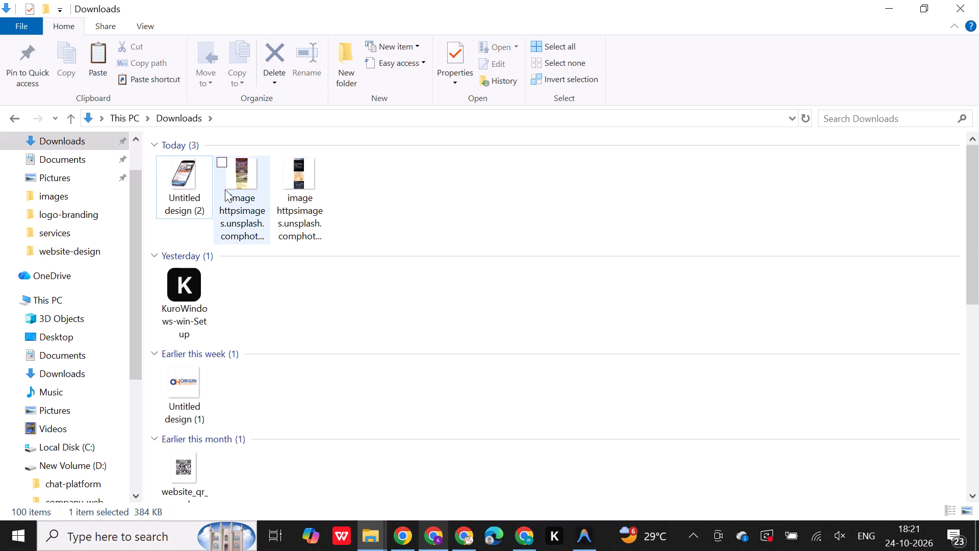
left_click(220, 187)
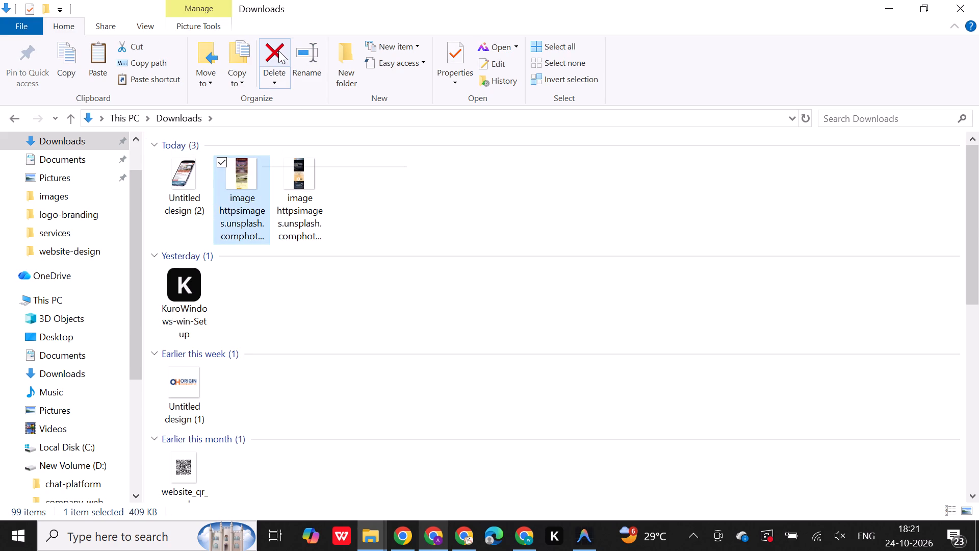
left_click(278, 51)
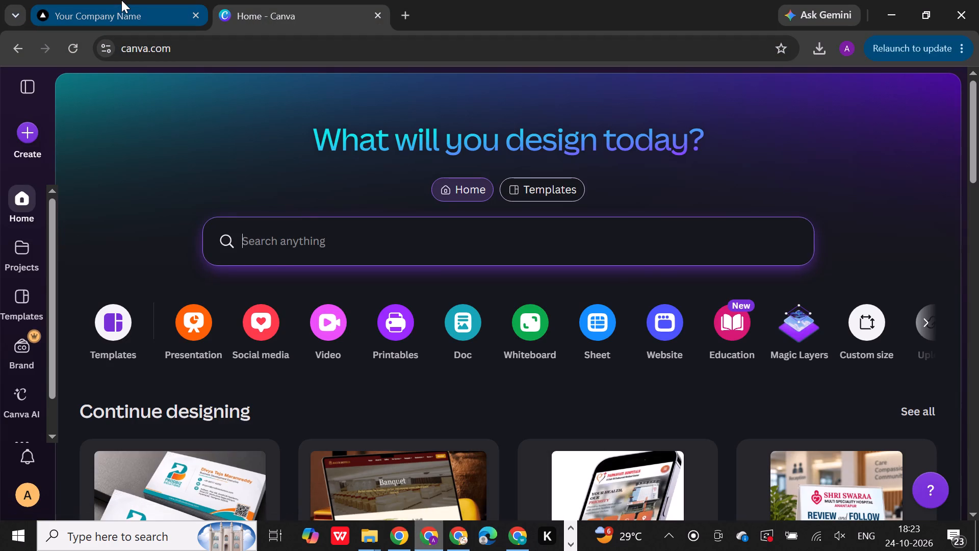
right_click(350, 374)
left_click(418, 364)
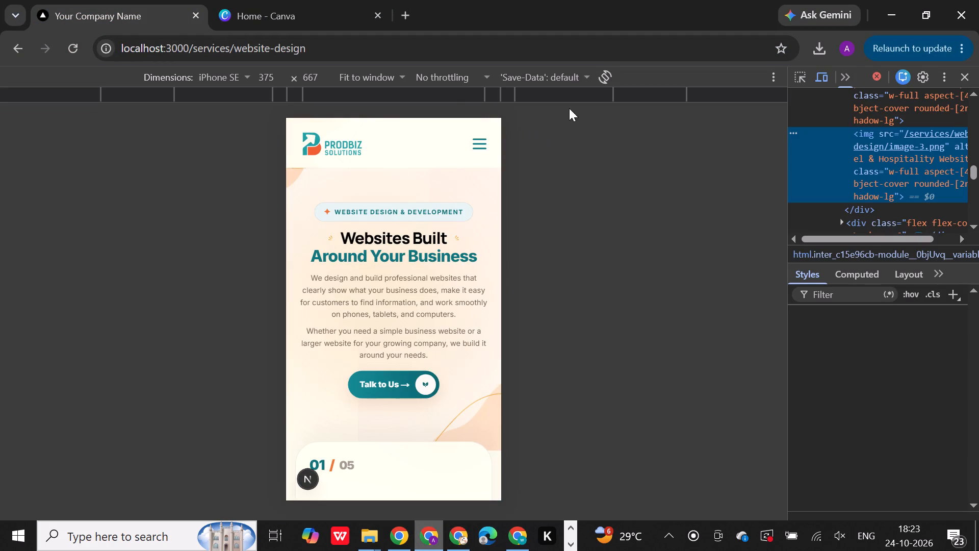
left_click(633, 99)
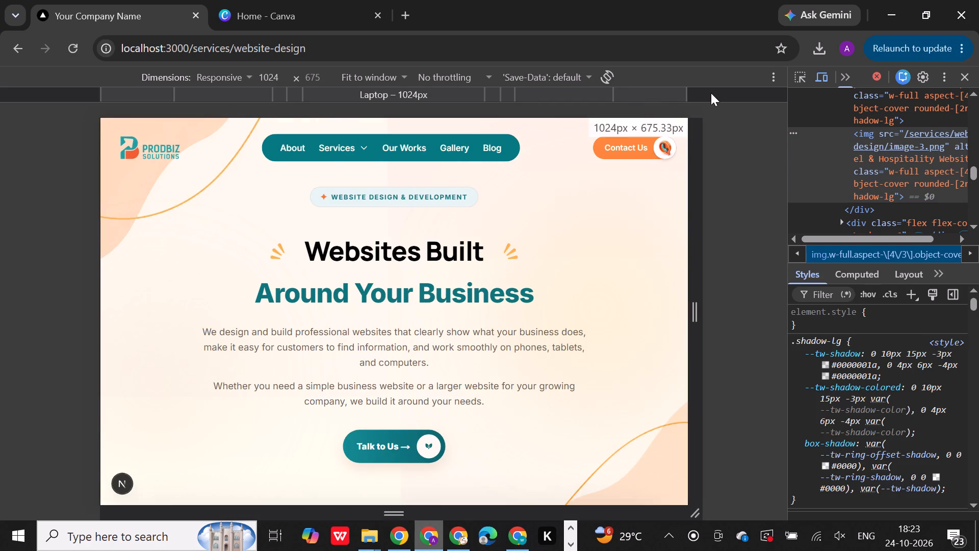
left_click(713, 93)
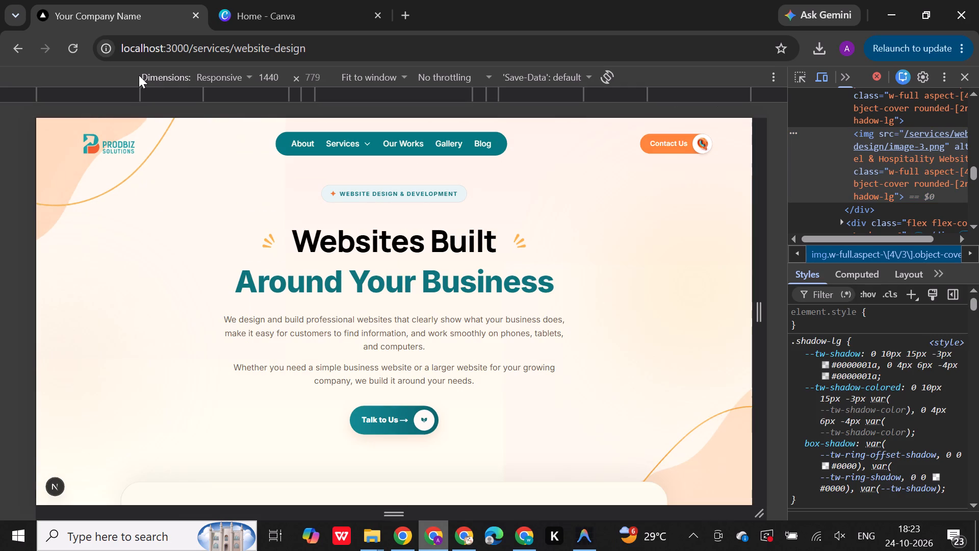
Open the Prodbiz home page from the site logo in the responsive preview.
left_click(124, 147)
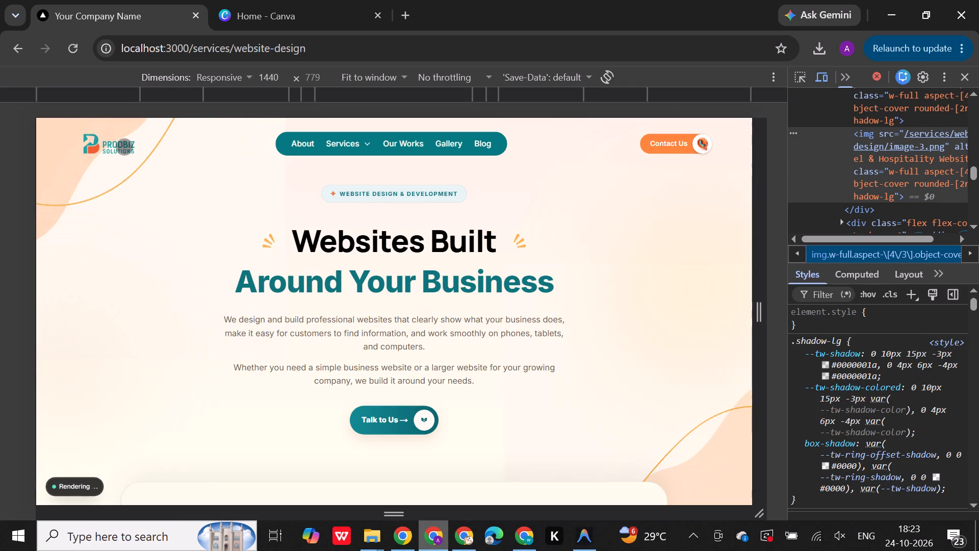